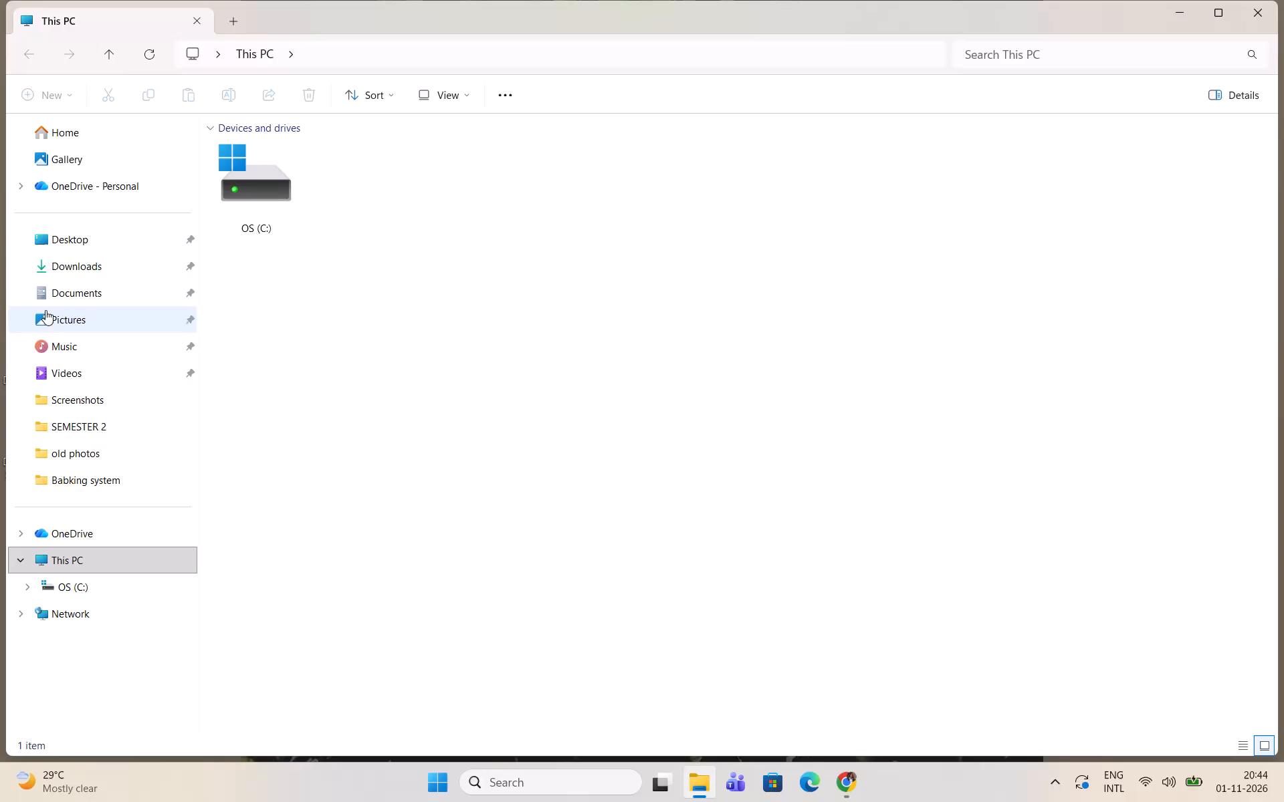
Look through the files in the Documents folder and check the Music, Pictures and Desktop folders for a presentation.
{"action": "left_click", "coordinate": [52, 289]}
{"action": "scroll", "coordinate": [304, 405], "scroll_direction": "down", "scroll_amount": 1}
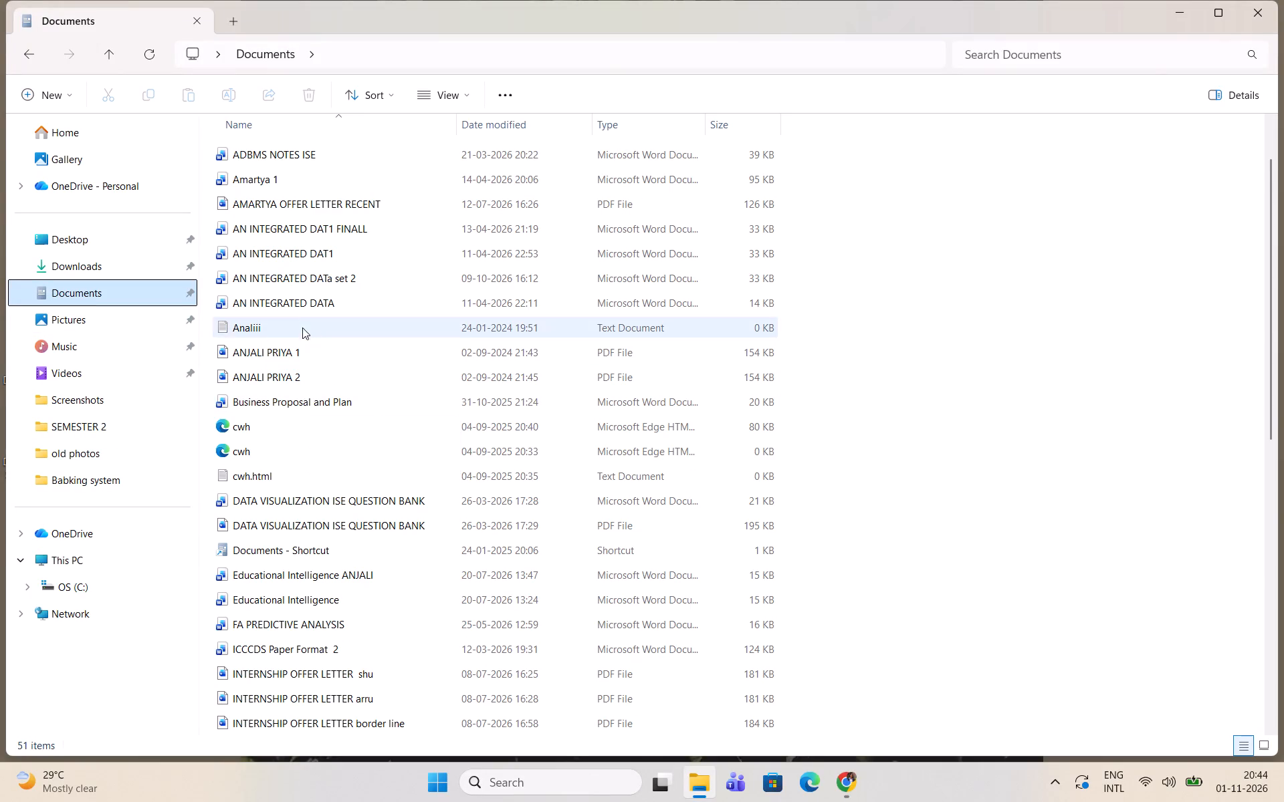
{"action": "scroll", "coordinate": [366, 275], "scroll_direction": "down", "scroll_amount": 1}
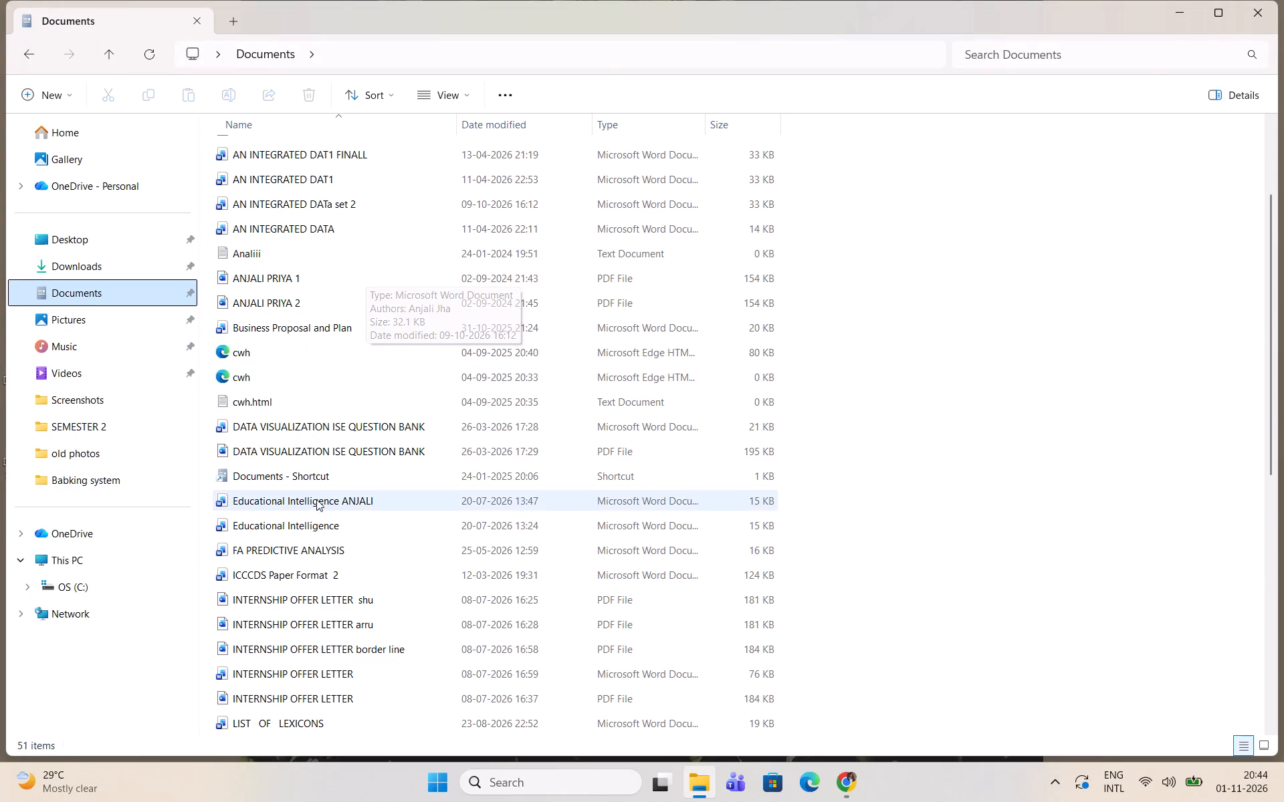
{"action": "scroll", "coordinate": [324, 436], "scroll_direction": "up", "scroll_amount": 1}
{"action": "scroll", "coordinate": [324, 436], "scroll_direction": "down", "scroll_amount": 1}
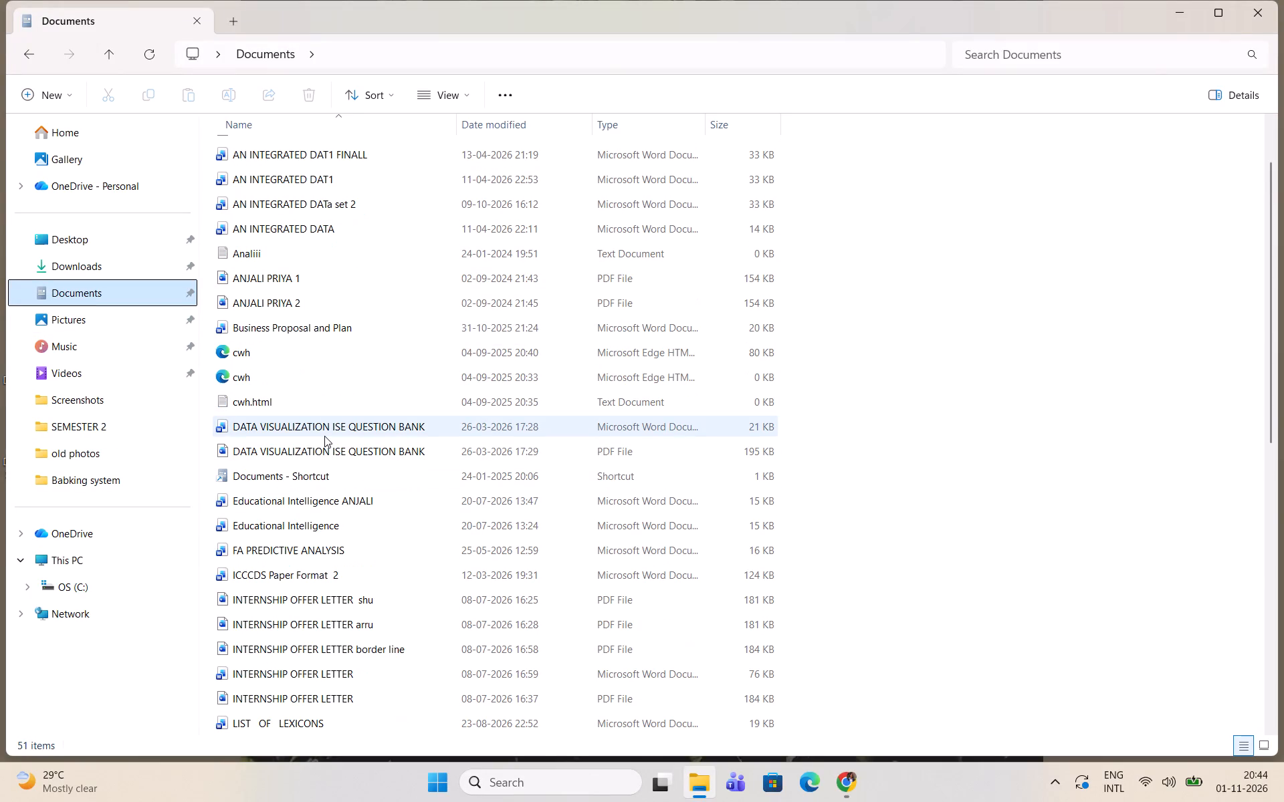
{"action": "scroll", "coordinate": [324, 436], "scroll_direction": "down", "scroll_amount": 1}
{"action": "scroll", "coordinate": [324, 436], "scroll_direction": "up", "scroll_amount": 1}
{"action": "scroll", "coordinate": [325, 435], "scroll_direction": "down", "scroll_amount": 3}
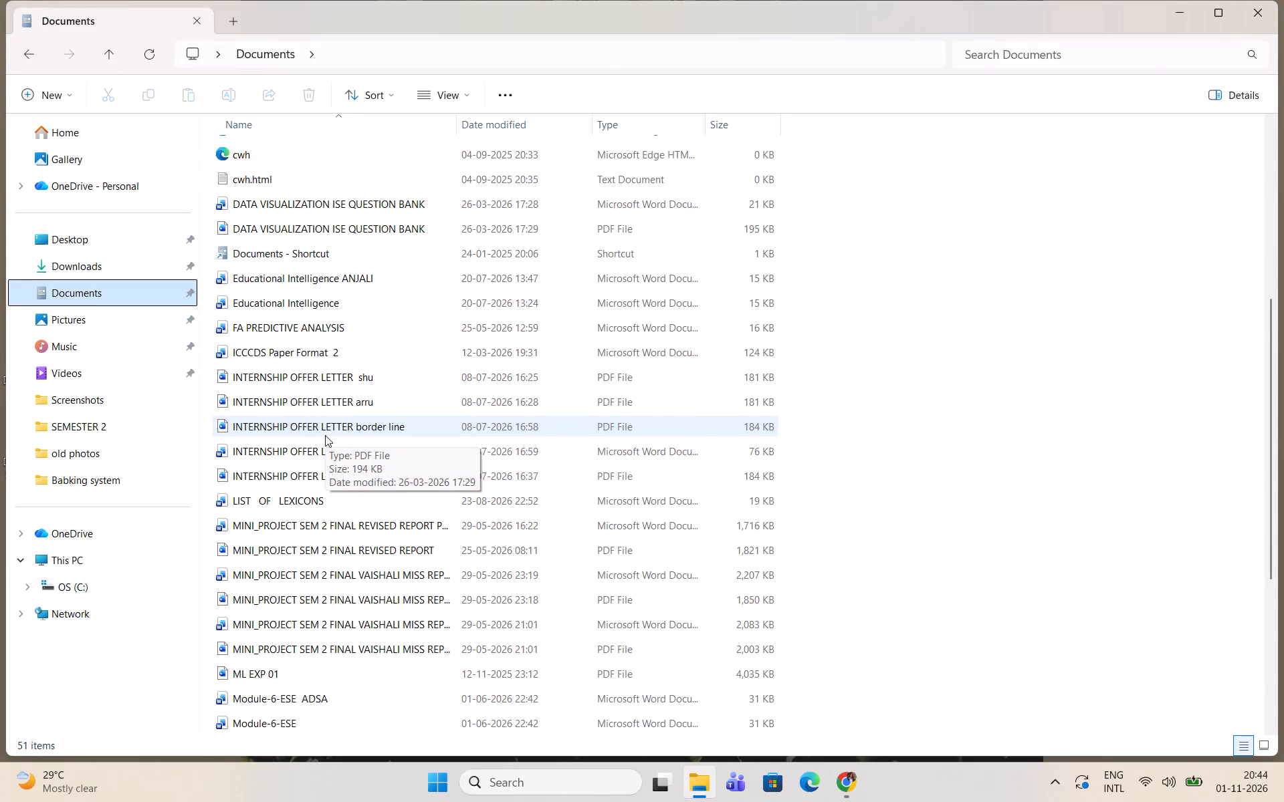
{"action": "scroll", "coordinate": [326, 435], "scroll_direction": "down", "scroll_amount": 3}
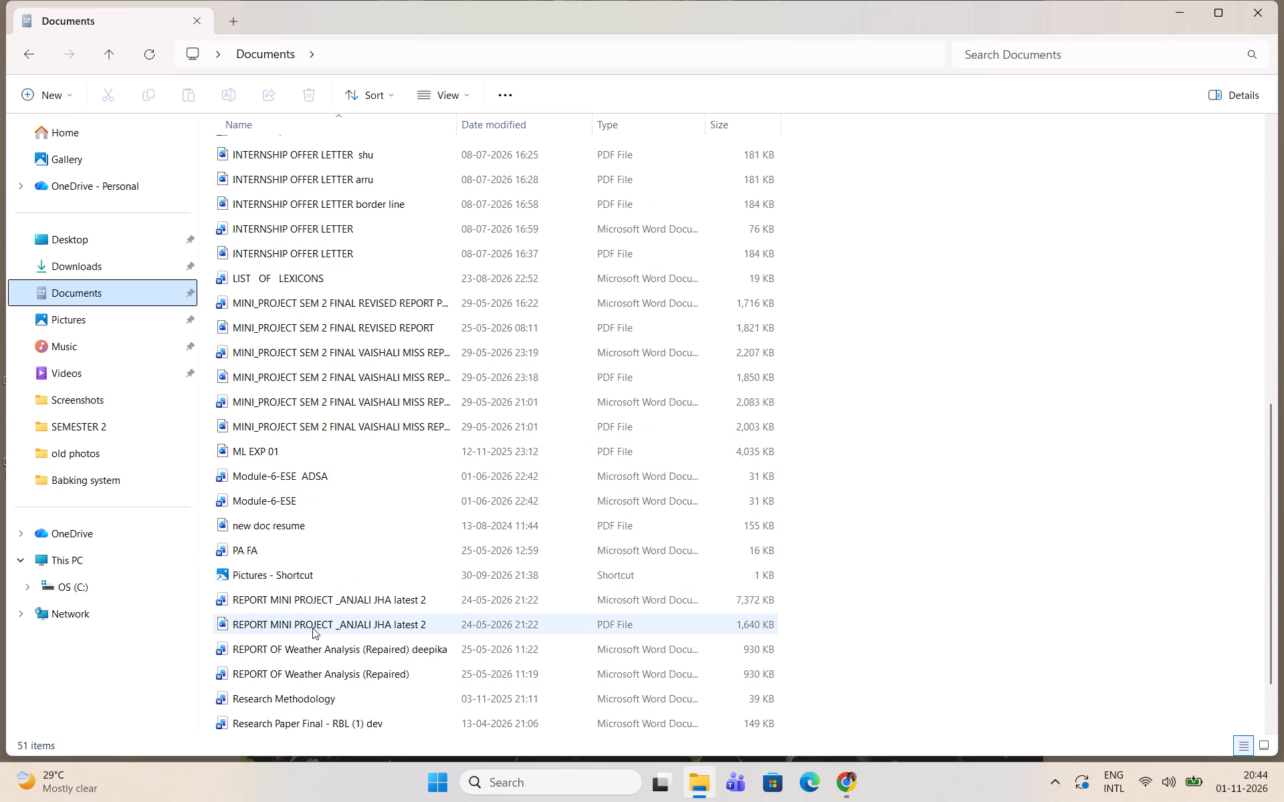
{"action": "scroll", "coordinate": [308, 483], "scroll_direction": "up", "scroll_amount": 12}
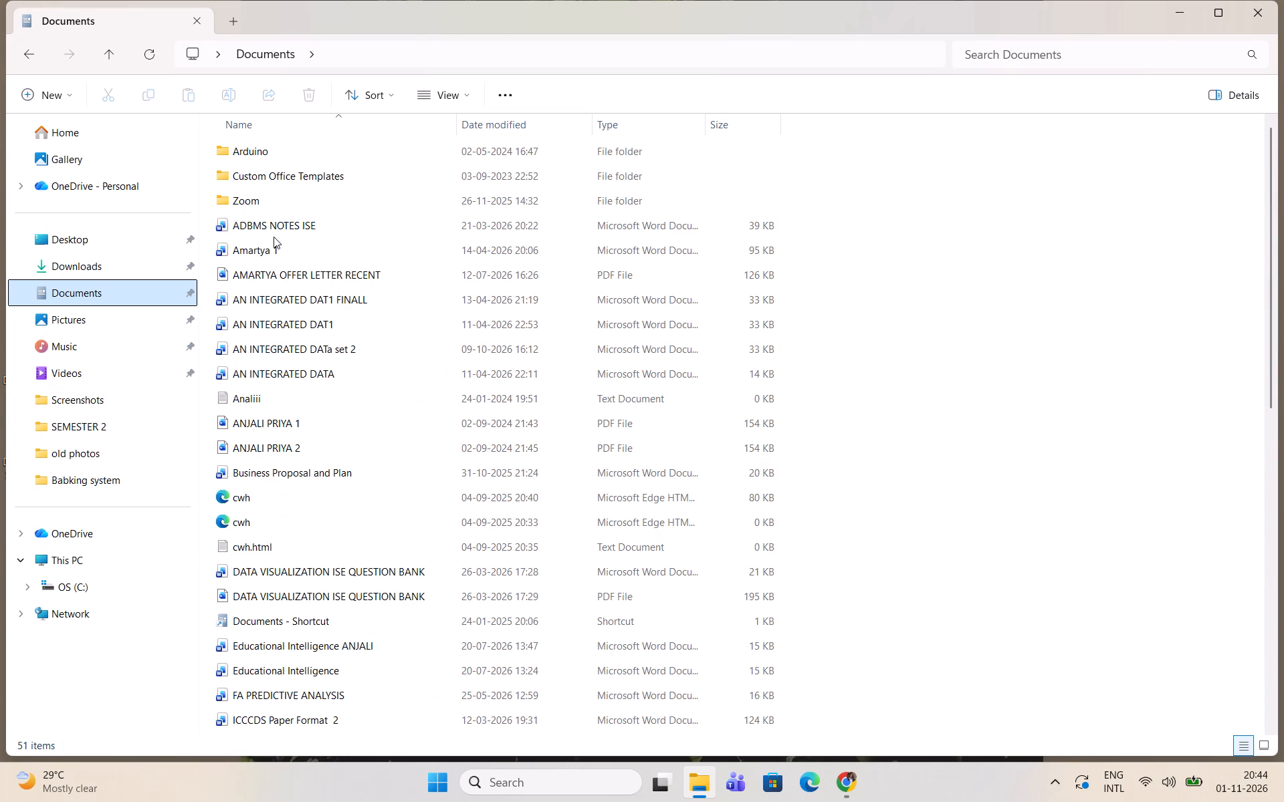
{"action": "left_click", "coordinate": [269, 250]}
{"action": "left_click", "coordinate": [262, 225]}
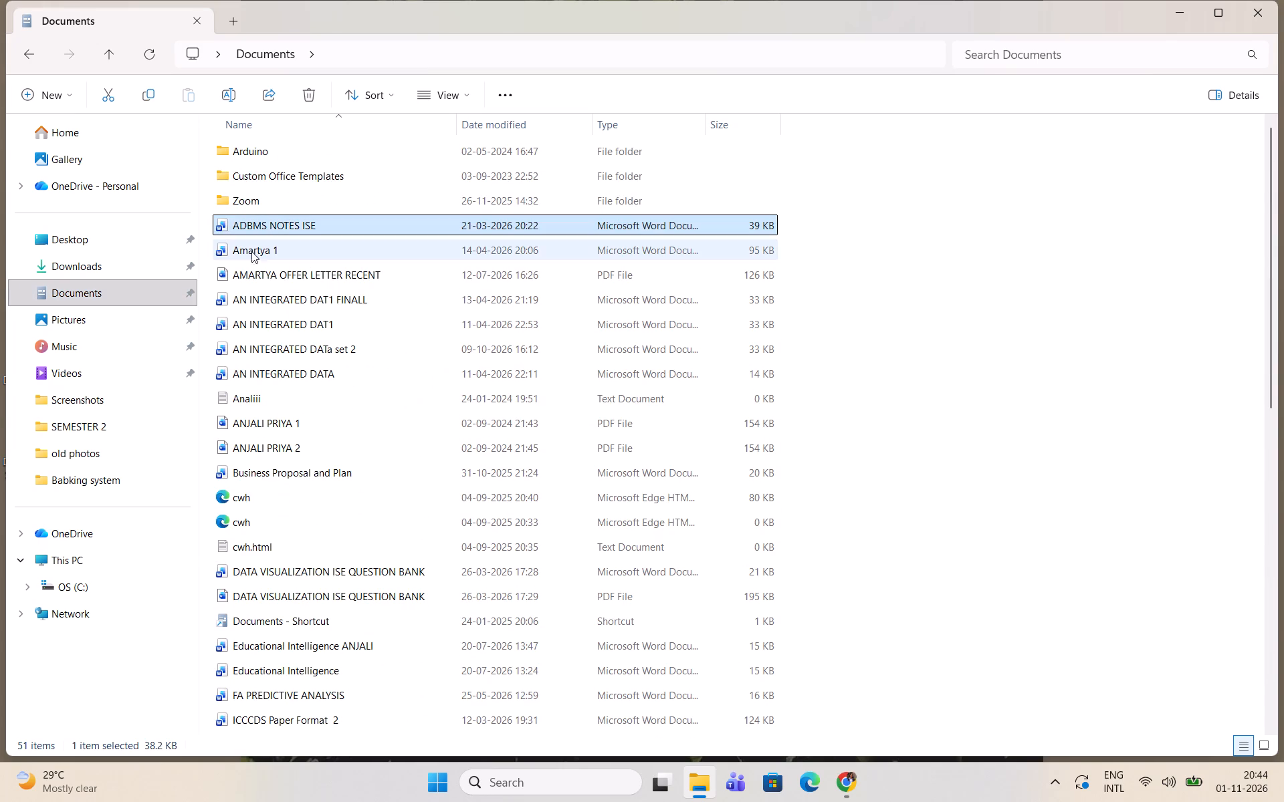
{"action": "left_click", "coordinate": [56, 346]}
{"action": "left_click", "coordinate": [65, 321]}
{"action": "left_click", "coordinate": [72, 237]}
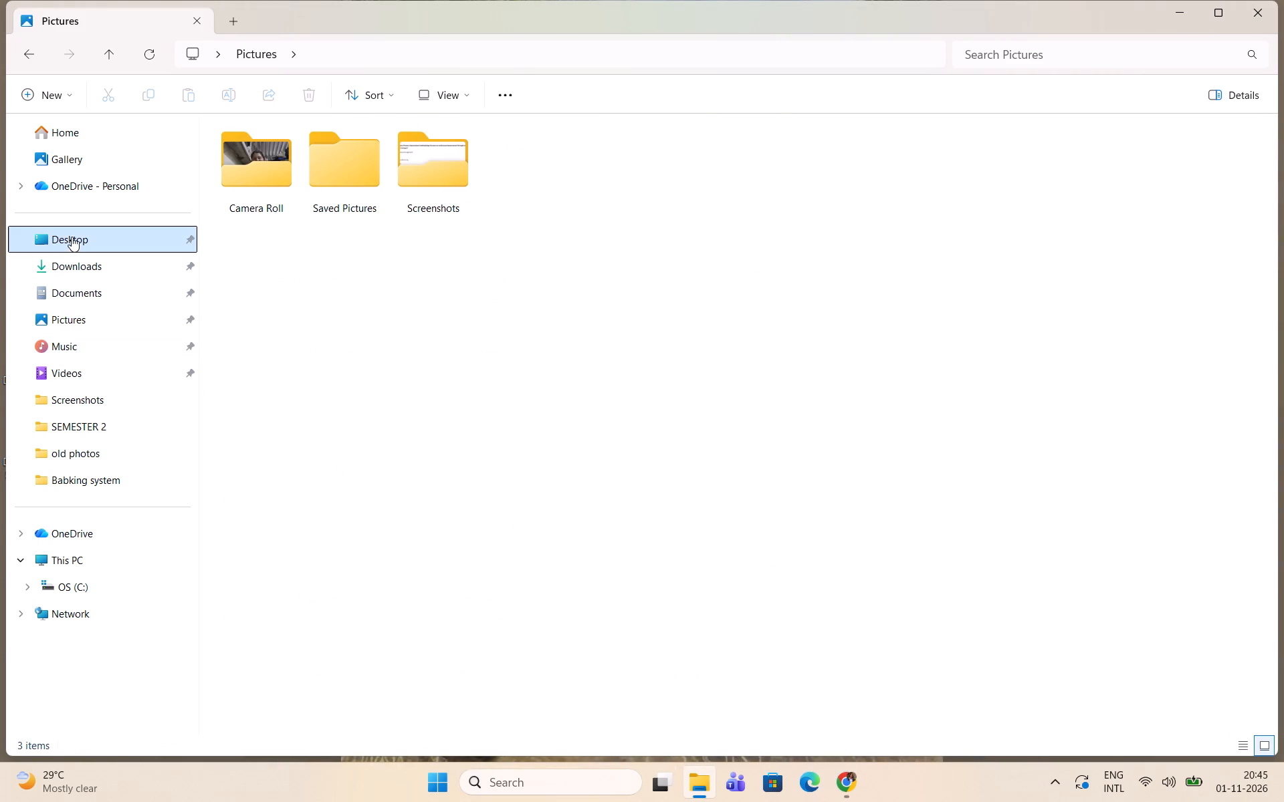
Open the presentation "presentation of tommrow ppt thakur college preksha miss" from last month's files in the Downloads folder.
{"action": "left_click", "coordinate": [84, 267]}
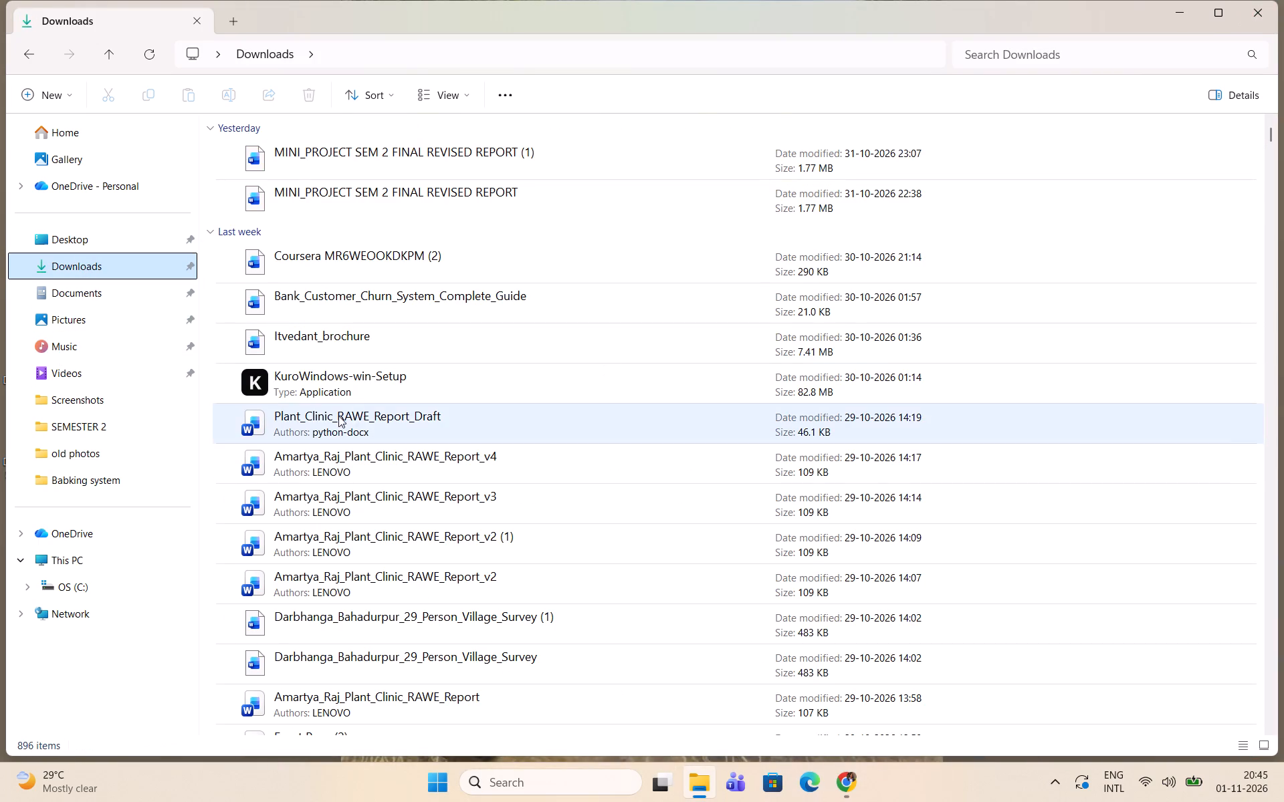
{"action": "scroll", "coordinate": [383, 477], "scroll_direction": "down", "scroll_amount": 1}
{"action": "scroll", "coordinate": [383, 477], "scroll_direction": "up", "scroll_amount": 1}
{"action": "scroll", "coordinate": [384, 454], "scroll_direction": "down", "scroll_amount": 5}
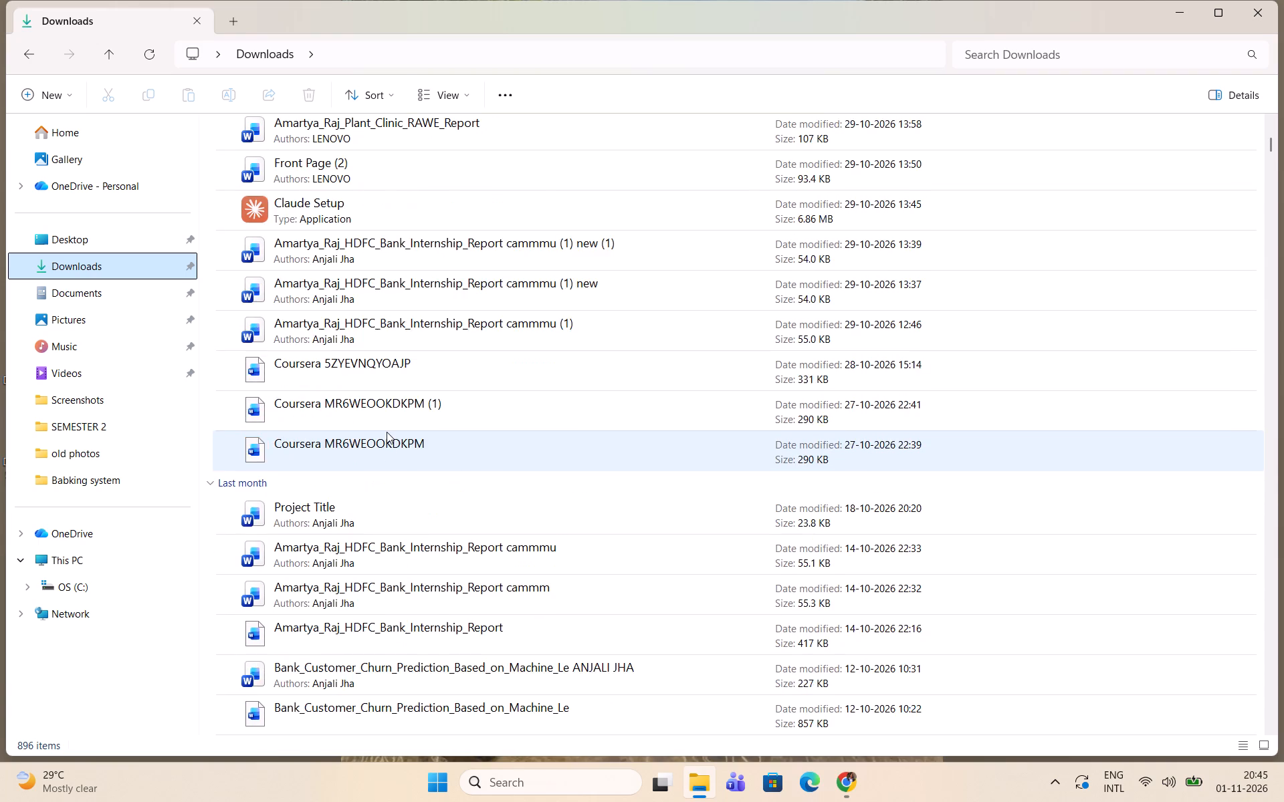
{"action": "scroll", "coordinate": [387, 432], "scroll_direction": "down", "scroll_amount": 1}
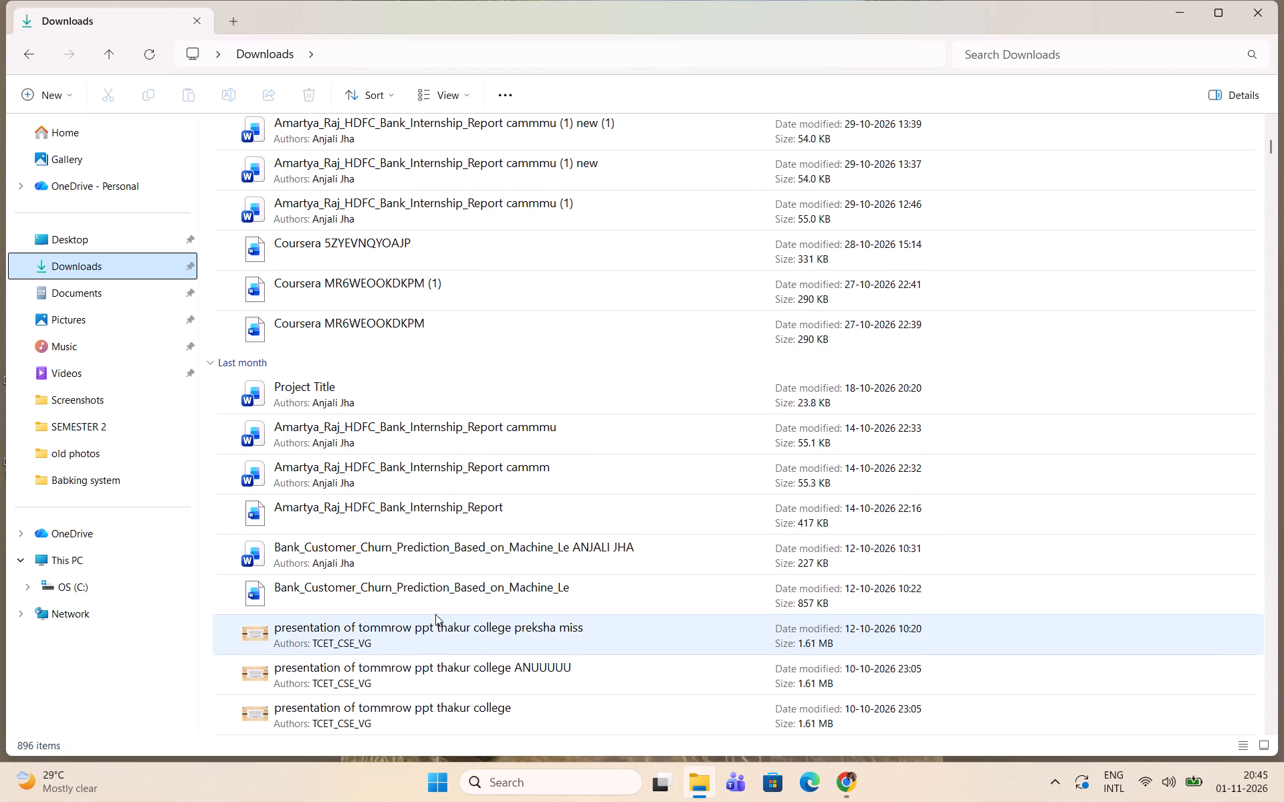
{"action": "double_click", "coordinate": [423, 628]}
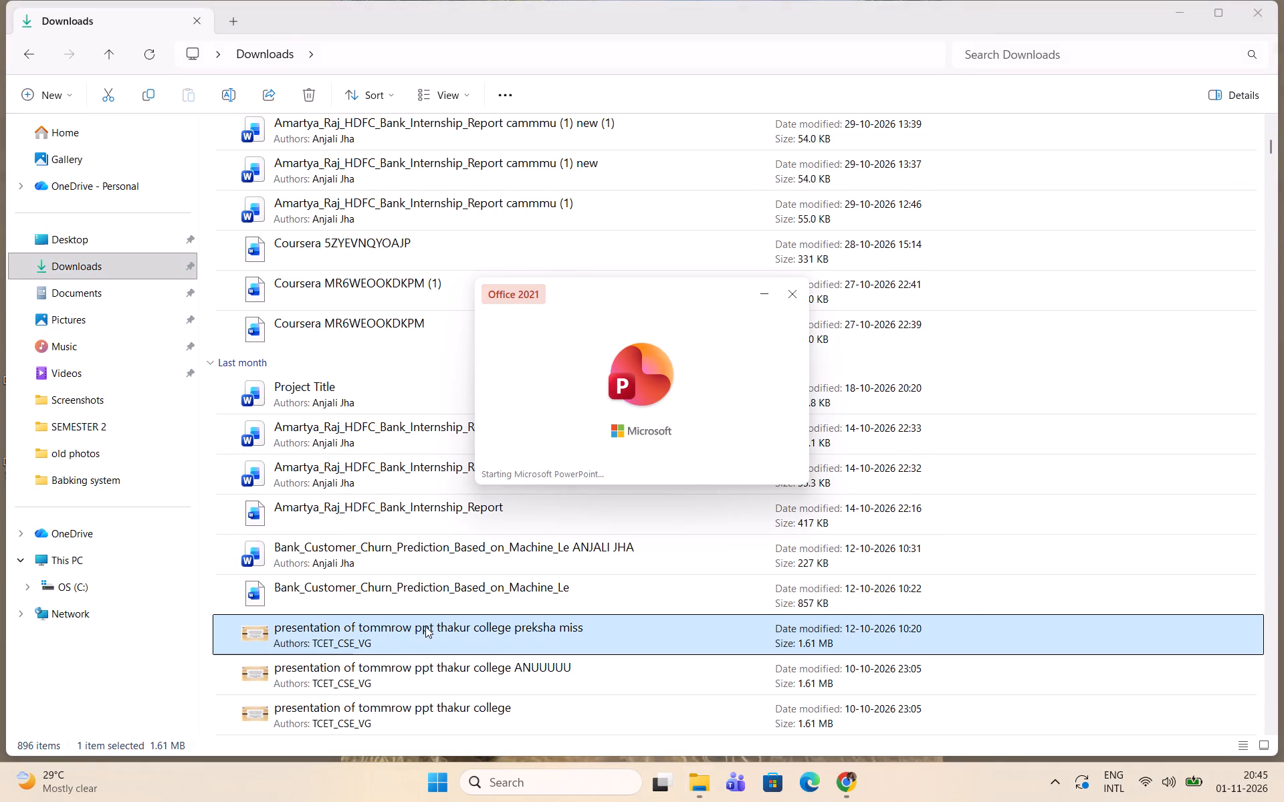
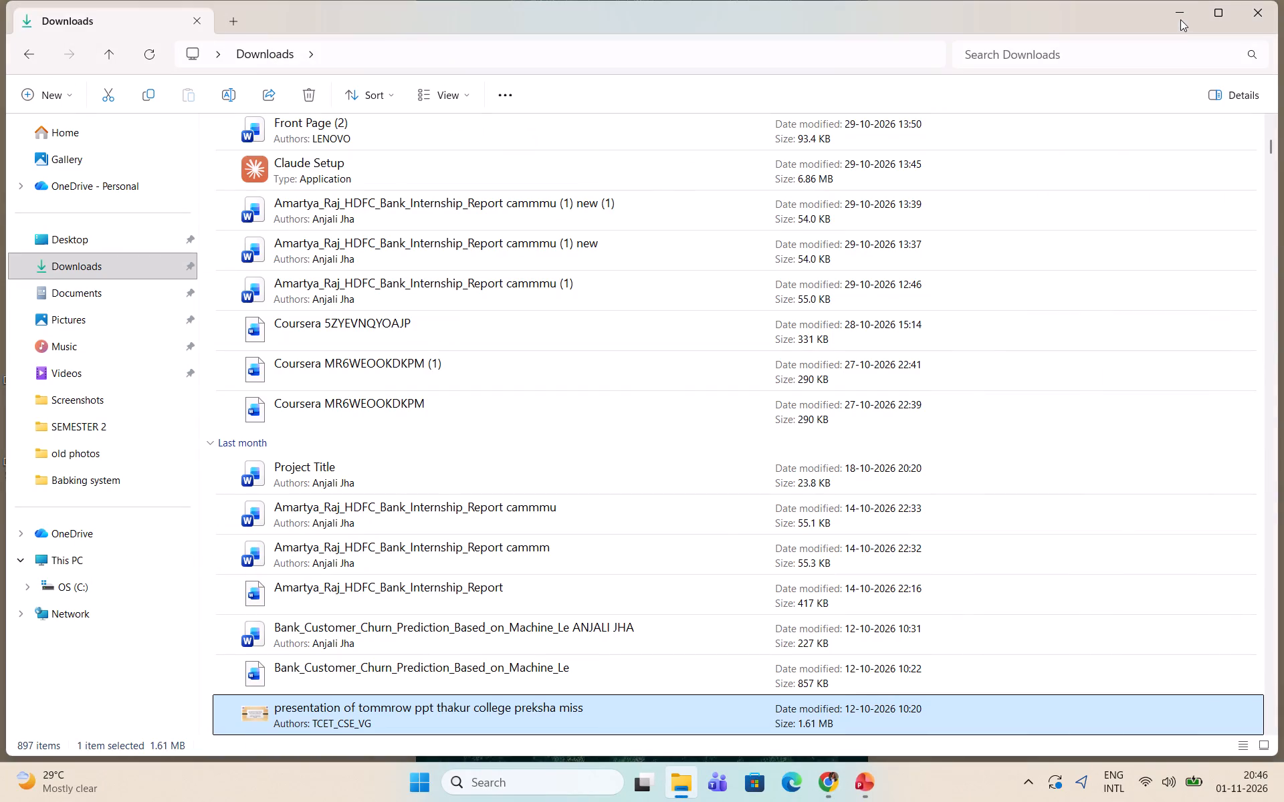
Open today's file "MINI_PROJECT SEM 2 FINAL REVISED REPORT (2)" from the Downloads folder in Word.
{"action": "scroll", "coordinate": [338, 196], "scroll_direction": "up", "scroll_amount": 7}
{"action": "scroll", "coordinate": [343, 197], "scroll_direction": "down", "scroll_amount": 1}
{"action": "scroll", "coordinate": [346, 197], "scroll_direction": "up", "scroll_amount": 3}
{"action": "right_click", "coordinate": [346, 198]}
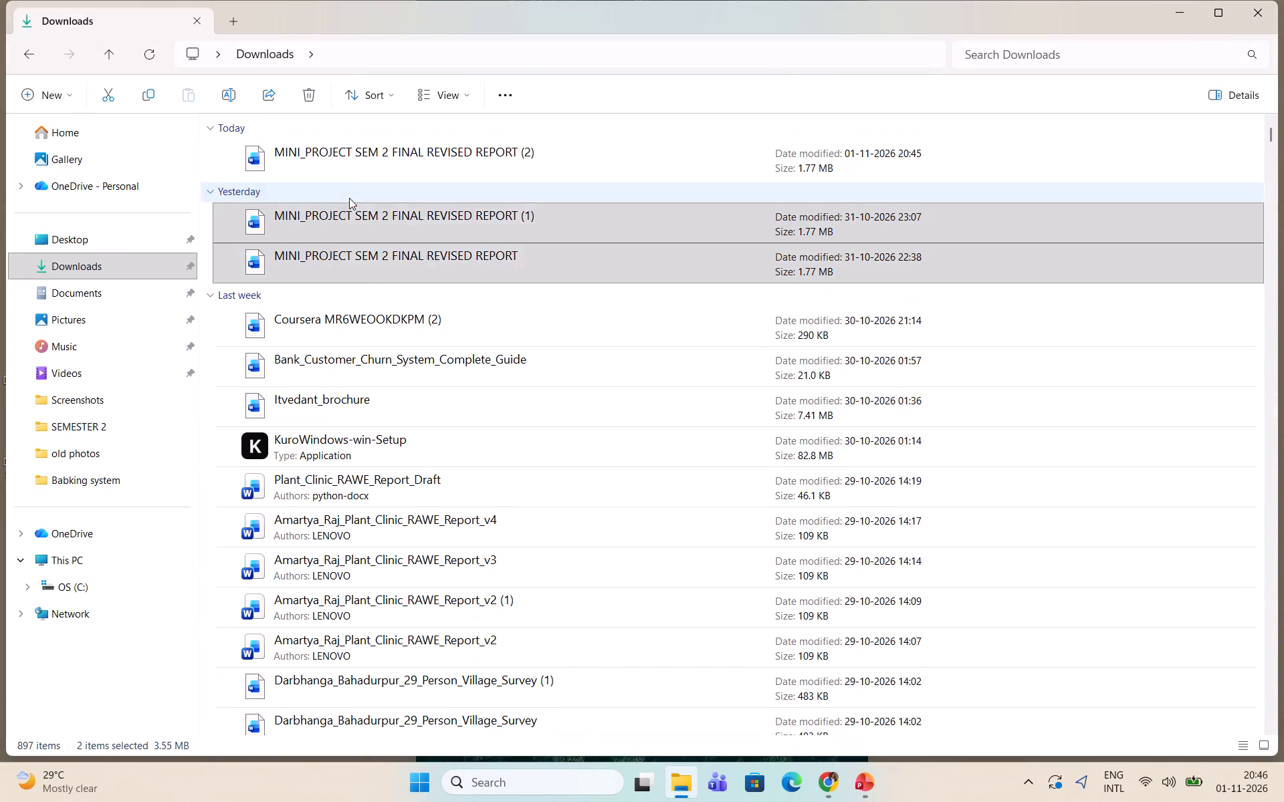
{"action": "scroll", "coordinate": [350, 198], "scroll_direction": "down", "scroll_amount": 1}
{"action": "scroll", "coordinate": [350, 198], "scroll_direction": "up", "scroll_amount": 2}
{"action": "double_click", "coordinate": [372, 165]}
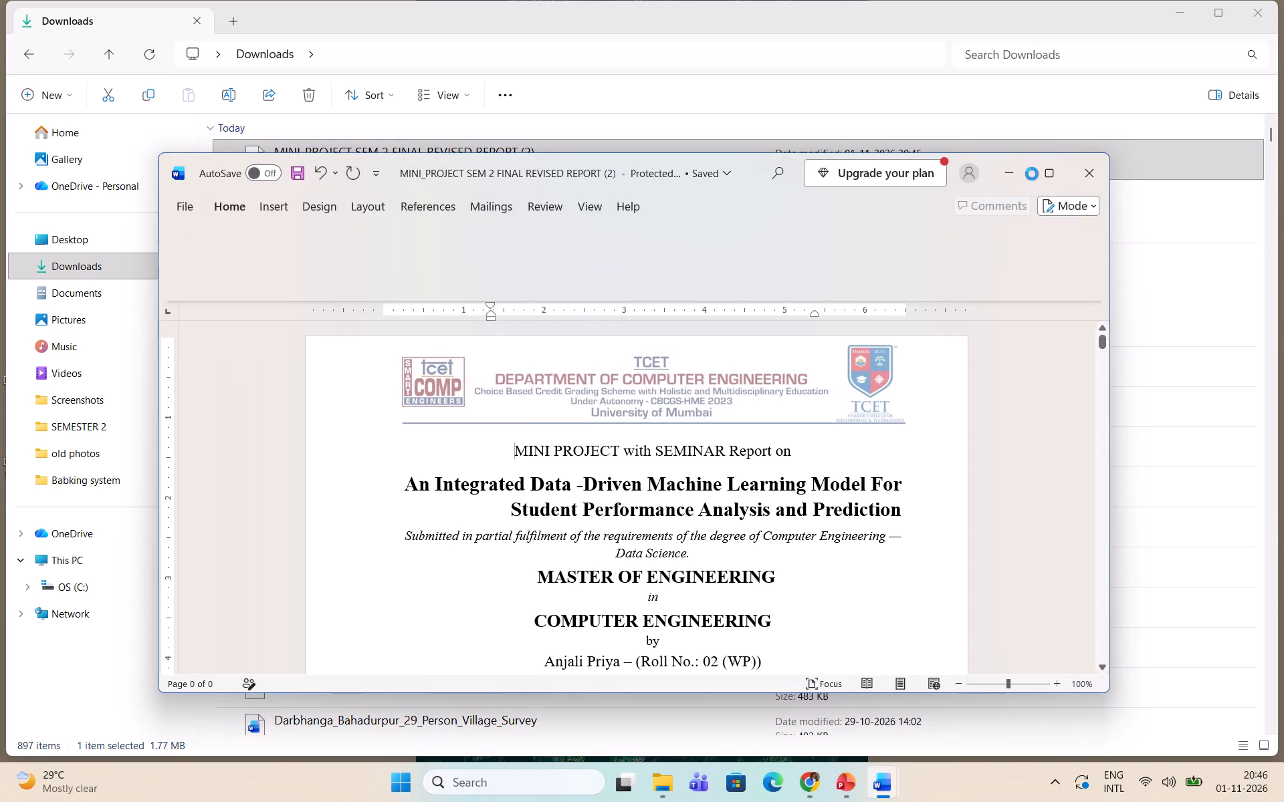
{"action": "left_click", "coordinate": [1053, 174]}
{"action": "left_click", "coordinate": [1052, 166]}
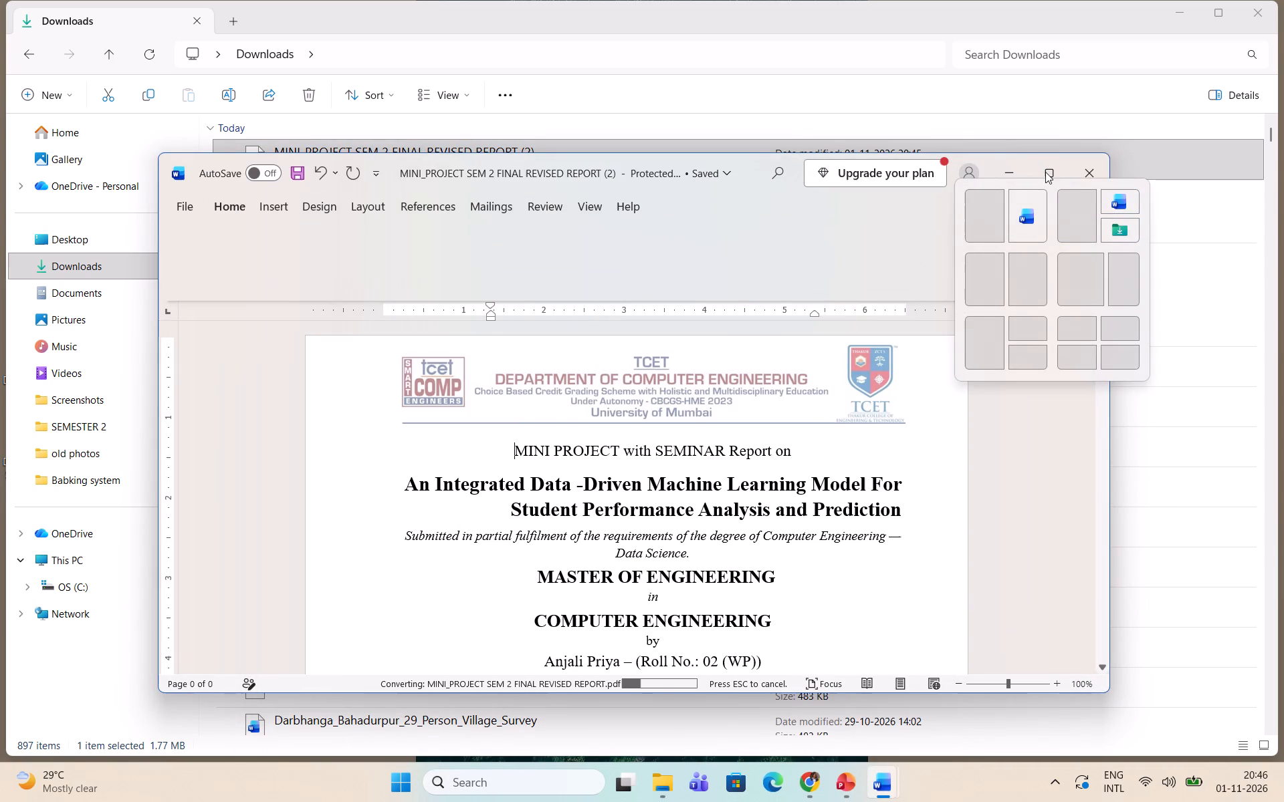
{"action": "left_click", "coordinate": [1045, 172]}
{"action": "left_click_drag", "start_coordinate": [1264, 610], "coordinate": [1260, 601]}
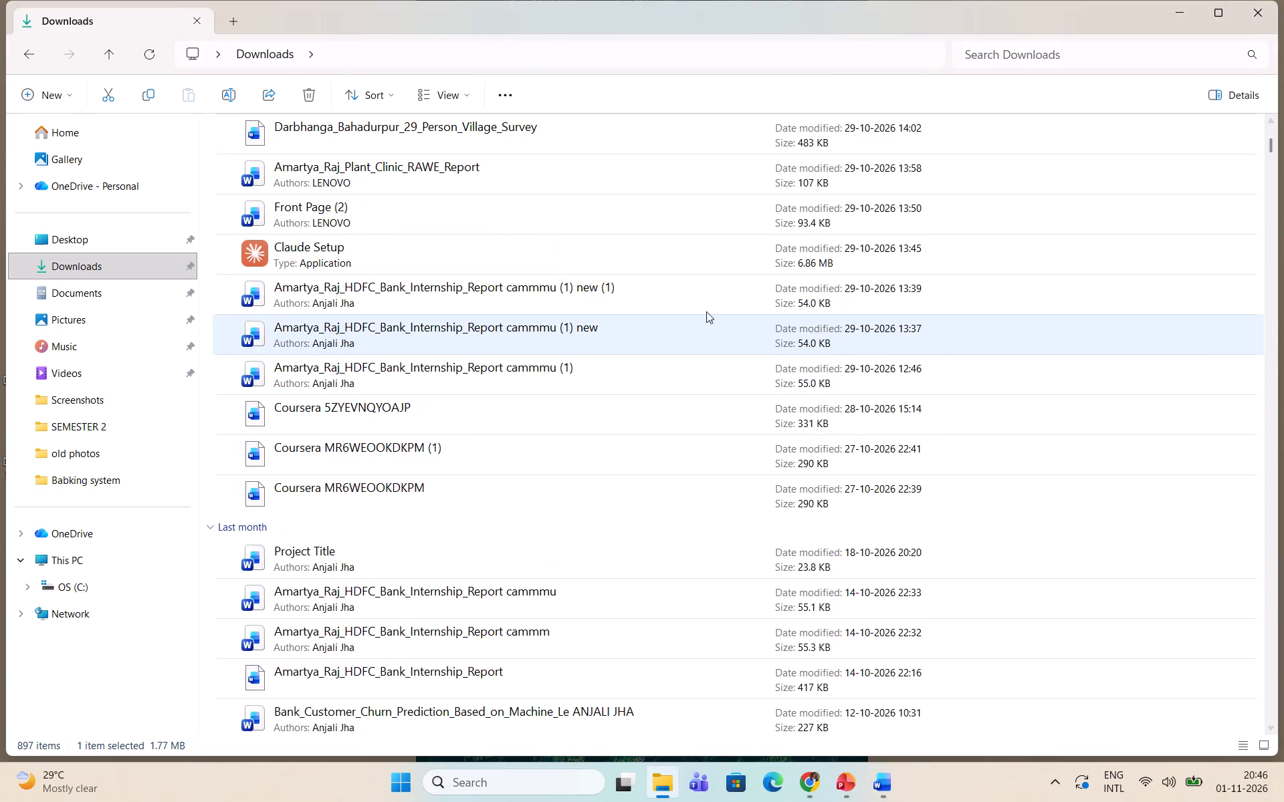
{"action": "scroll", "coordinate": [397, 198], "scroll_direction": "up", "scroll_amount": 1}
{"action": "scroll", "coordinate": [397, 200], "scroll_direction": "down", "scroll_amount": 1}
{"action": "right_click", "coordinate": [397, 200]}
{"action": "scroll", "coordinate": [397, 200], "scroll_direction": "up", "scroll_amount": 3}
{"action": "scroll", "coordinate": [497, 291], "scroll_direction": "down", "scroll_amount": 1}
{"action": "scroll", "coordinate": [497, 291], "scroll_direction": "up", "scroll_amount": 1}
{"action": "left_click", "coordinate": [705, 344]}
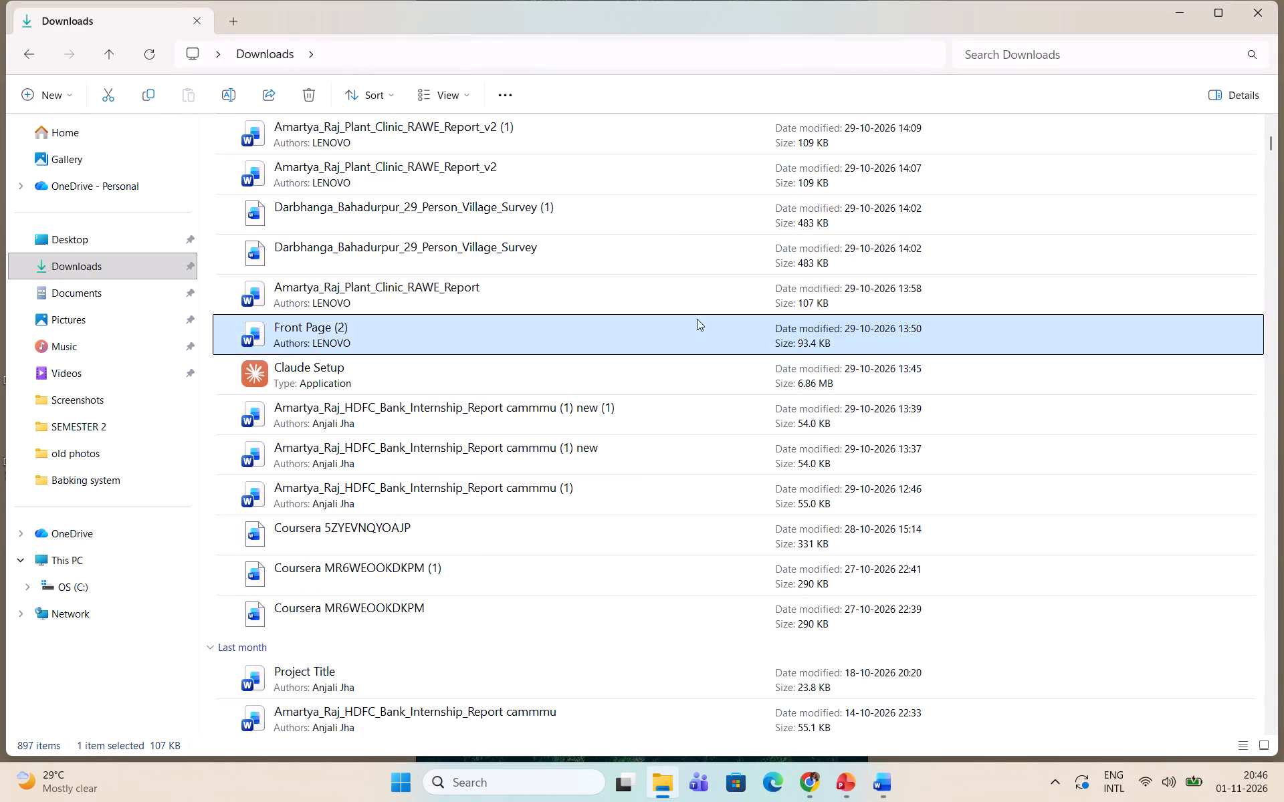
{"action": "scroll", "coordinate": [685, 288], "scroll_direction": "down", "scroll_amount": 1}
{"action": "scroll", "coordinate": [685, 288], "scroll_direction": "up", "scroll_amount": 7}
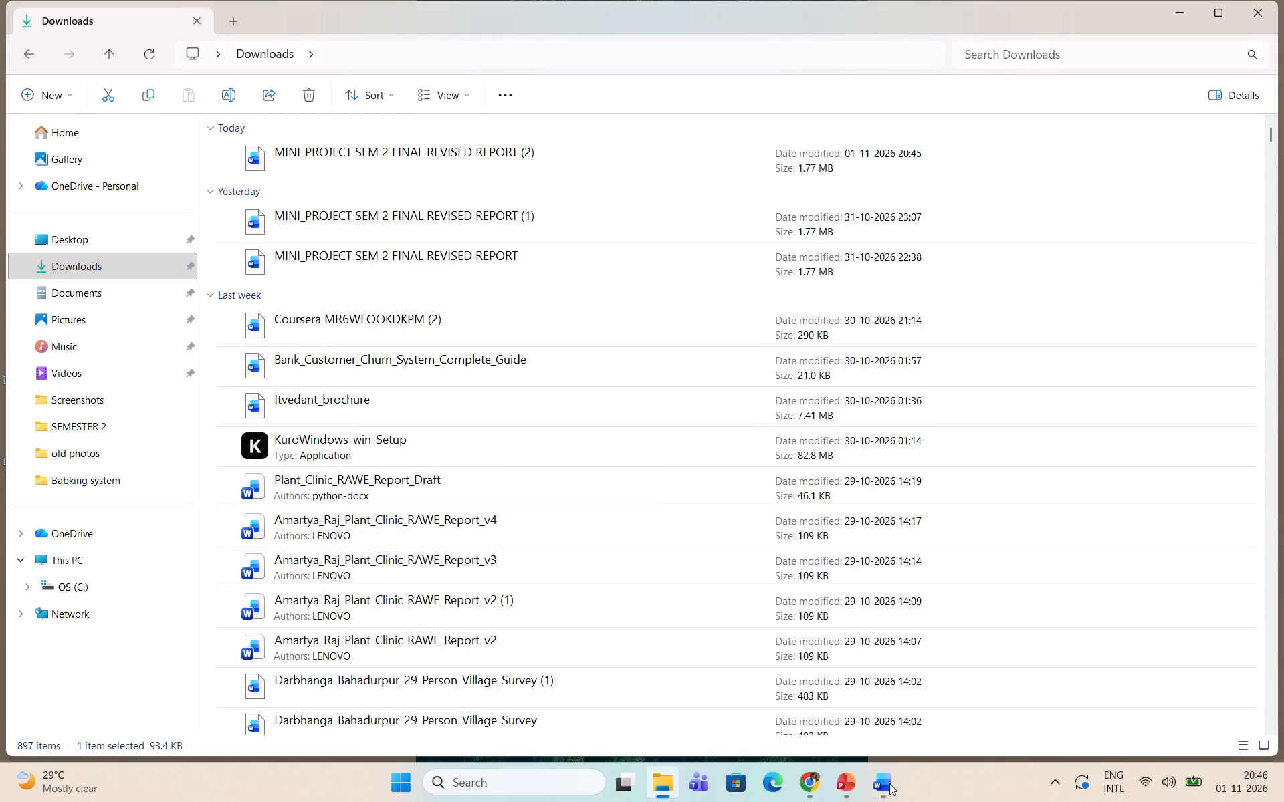
Return to the mini project report in Word, maximize its window and enable editing.
{"action": "left_click", "coordinate": [720, 710]}
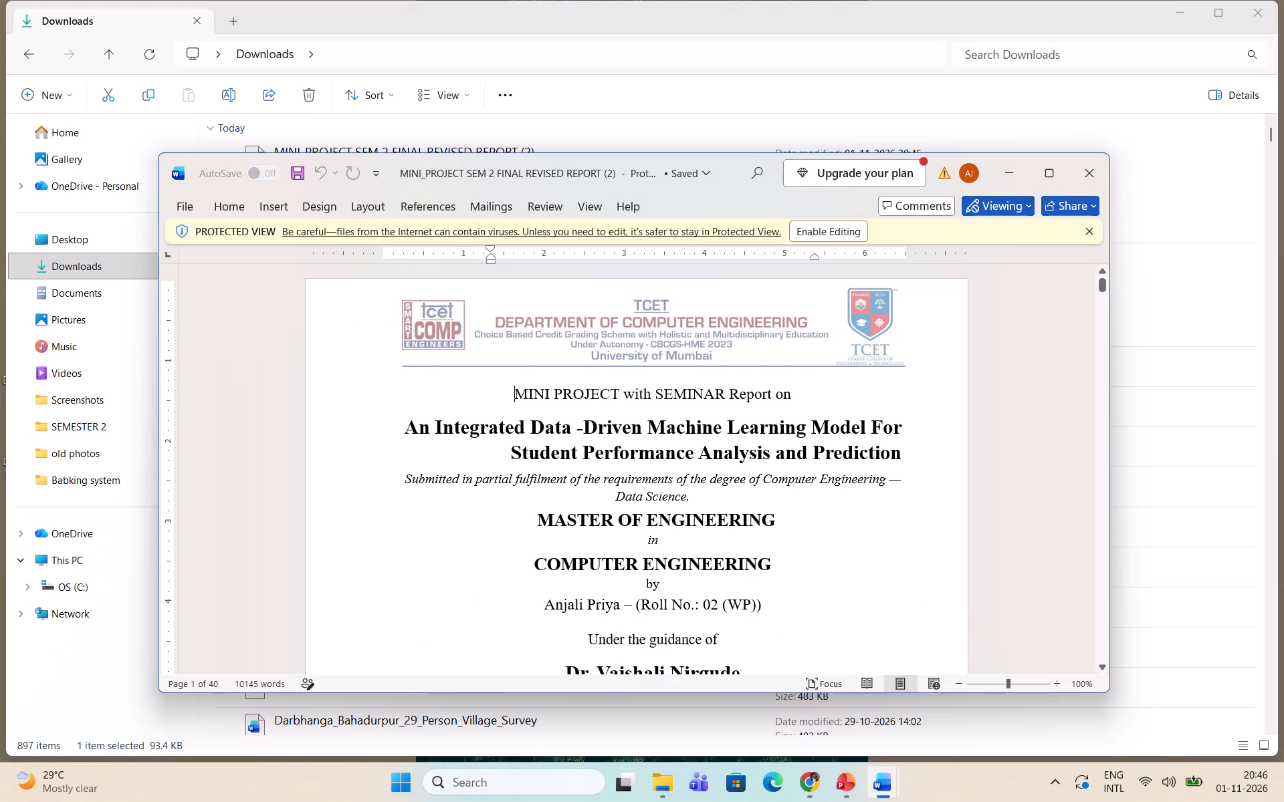
{"action": "left_click", "coordinate": [1051, 173]}
{"action": "left_click", "coordinate": [663, 80]}
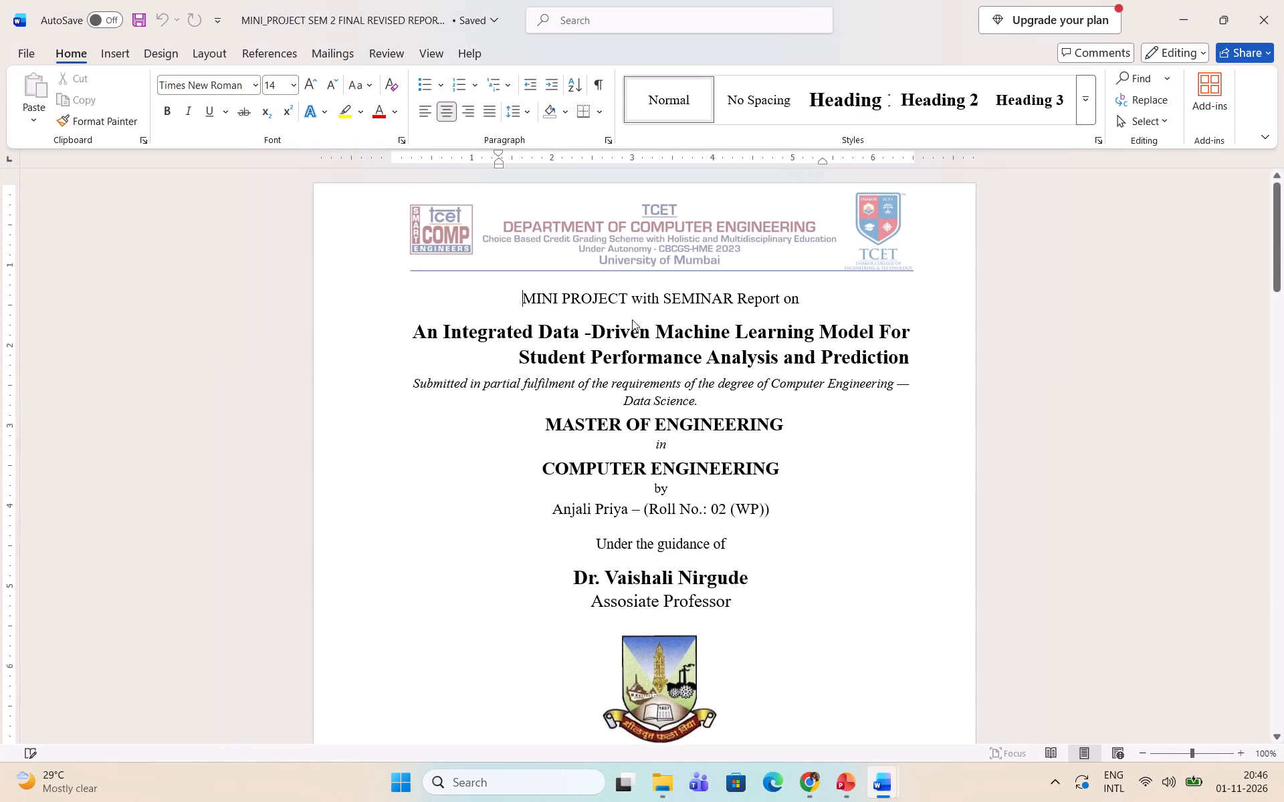
Look over the cover page of the mini project report.
{"action": "scroll", "coordinate": [662, 358], "scroll_direction": "down", "scroll_amount": 2}
{"action": "scroll", "coordinate": [662, 355], "scroll_direction": "up", "scroll_amount": 1}
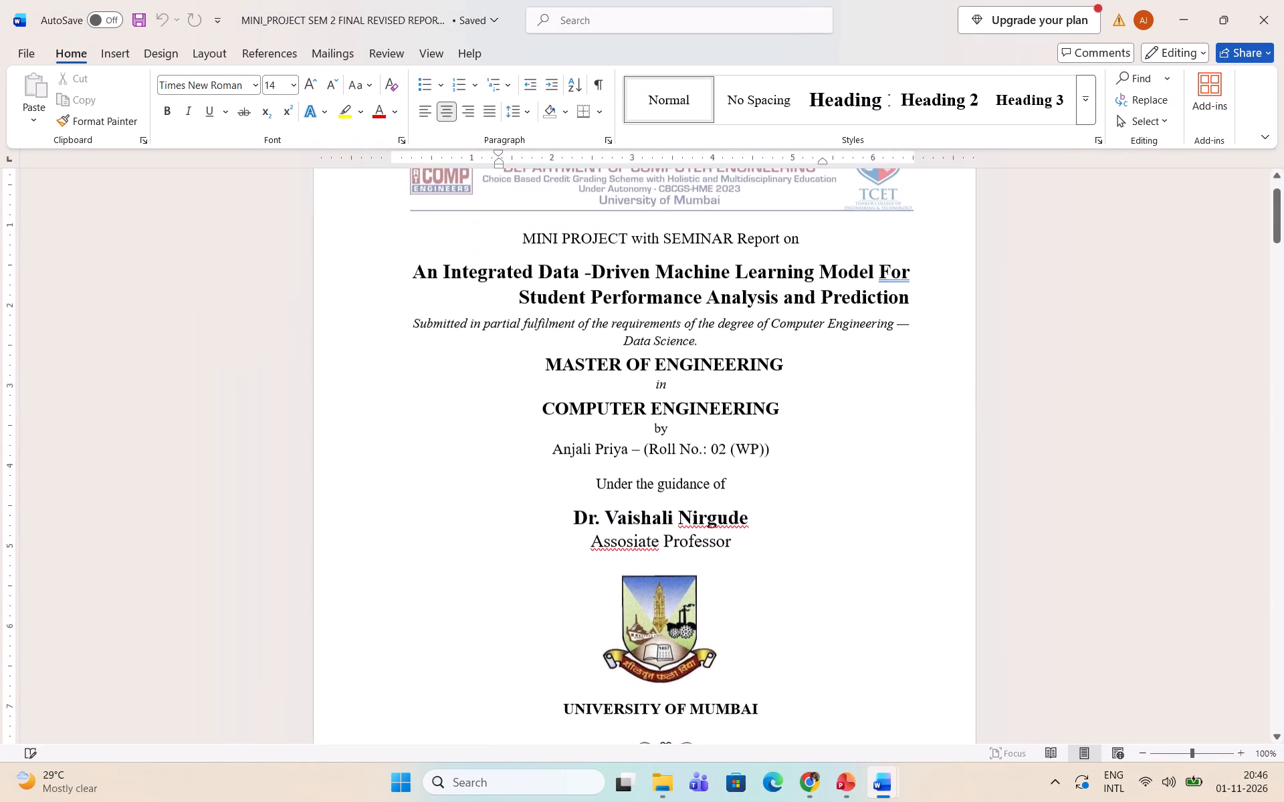
{"action": "scroll", "coordinate": [662, 355], "scroll_direction": "up", "scroll_amount": 1}
{"action": "scroll", "coordinate": [750, 475], "scroll_direction": "down", "scroll_amount": 3}
{"action": "scroll", "coordinate": [750, 469], "scroll_direction": "up", "scroll_amount": 1}
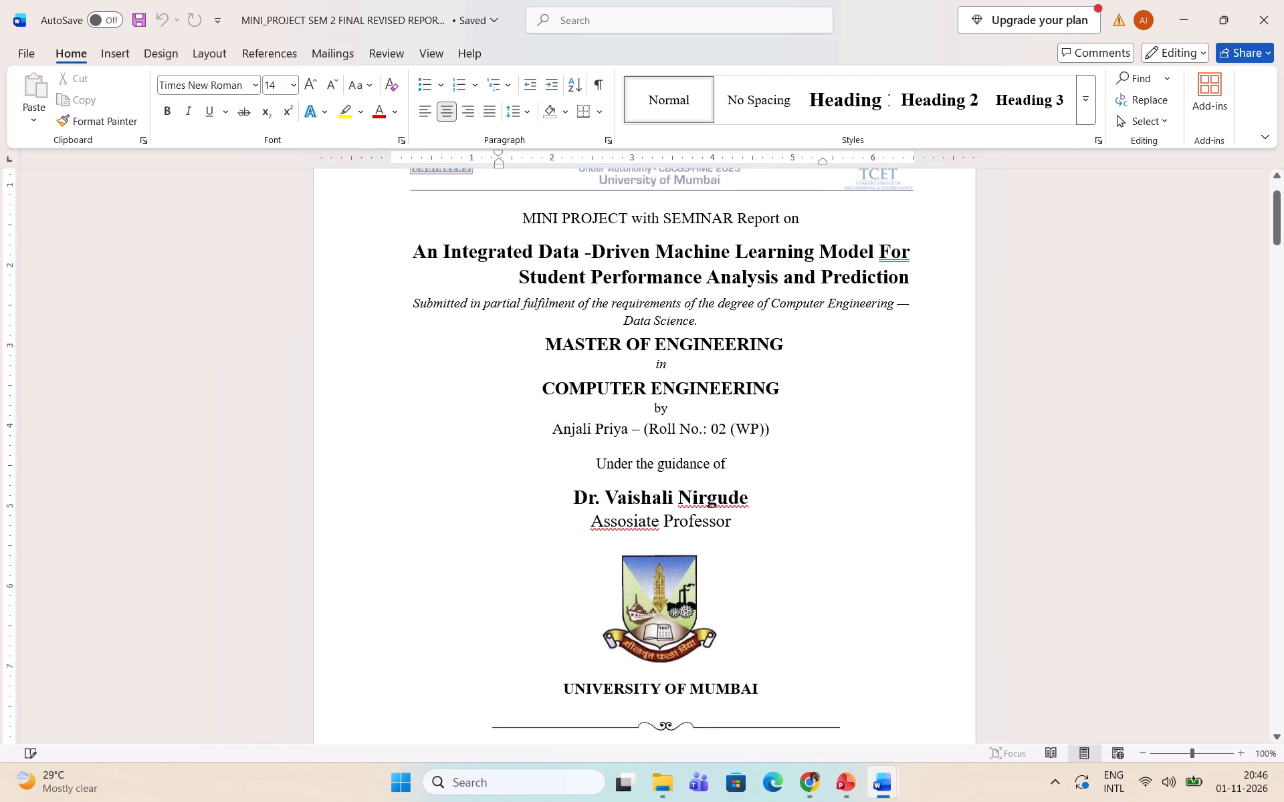
{"action": "scroll", "coordinate": [712, 471], "scroll_direction": "up", "scroll_amount": 2}
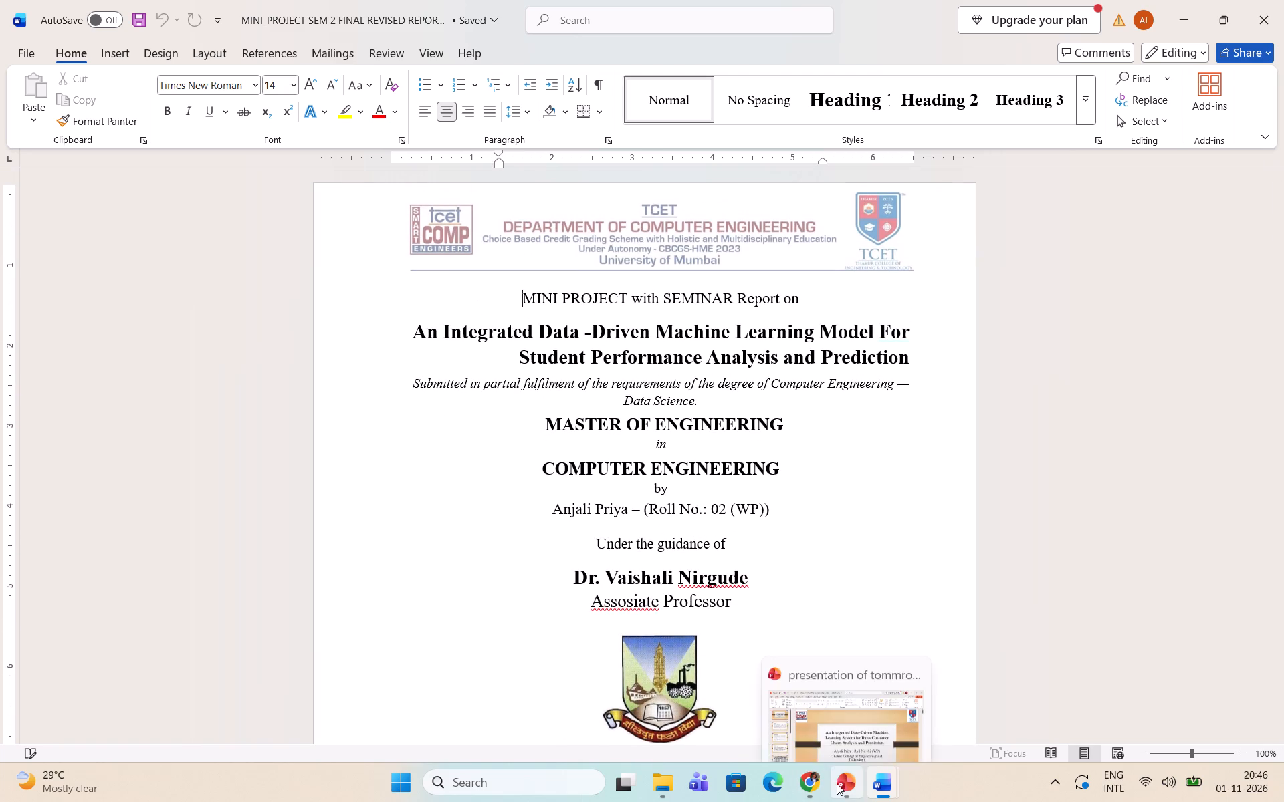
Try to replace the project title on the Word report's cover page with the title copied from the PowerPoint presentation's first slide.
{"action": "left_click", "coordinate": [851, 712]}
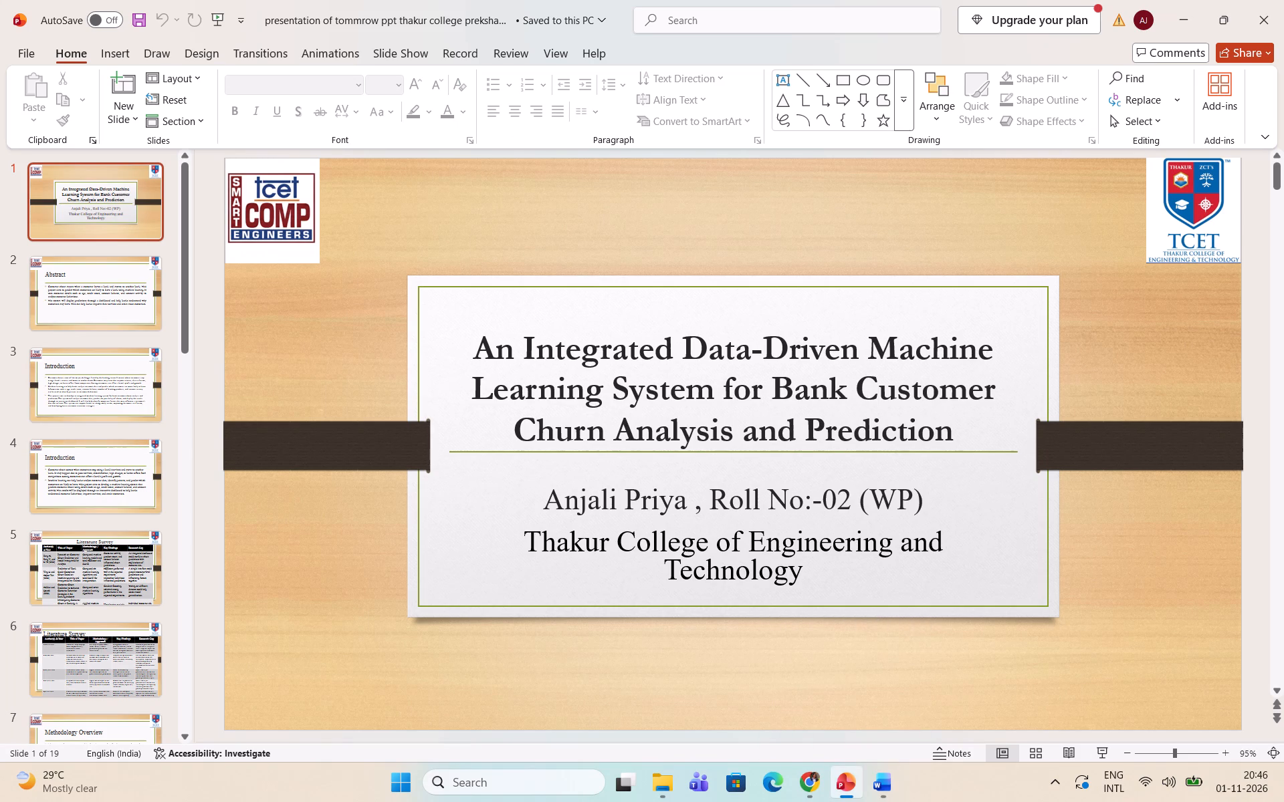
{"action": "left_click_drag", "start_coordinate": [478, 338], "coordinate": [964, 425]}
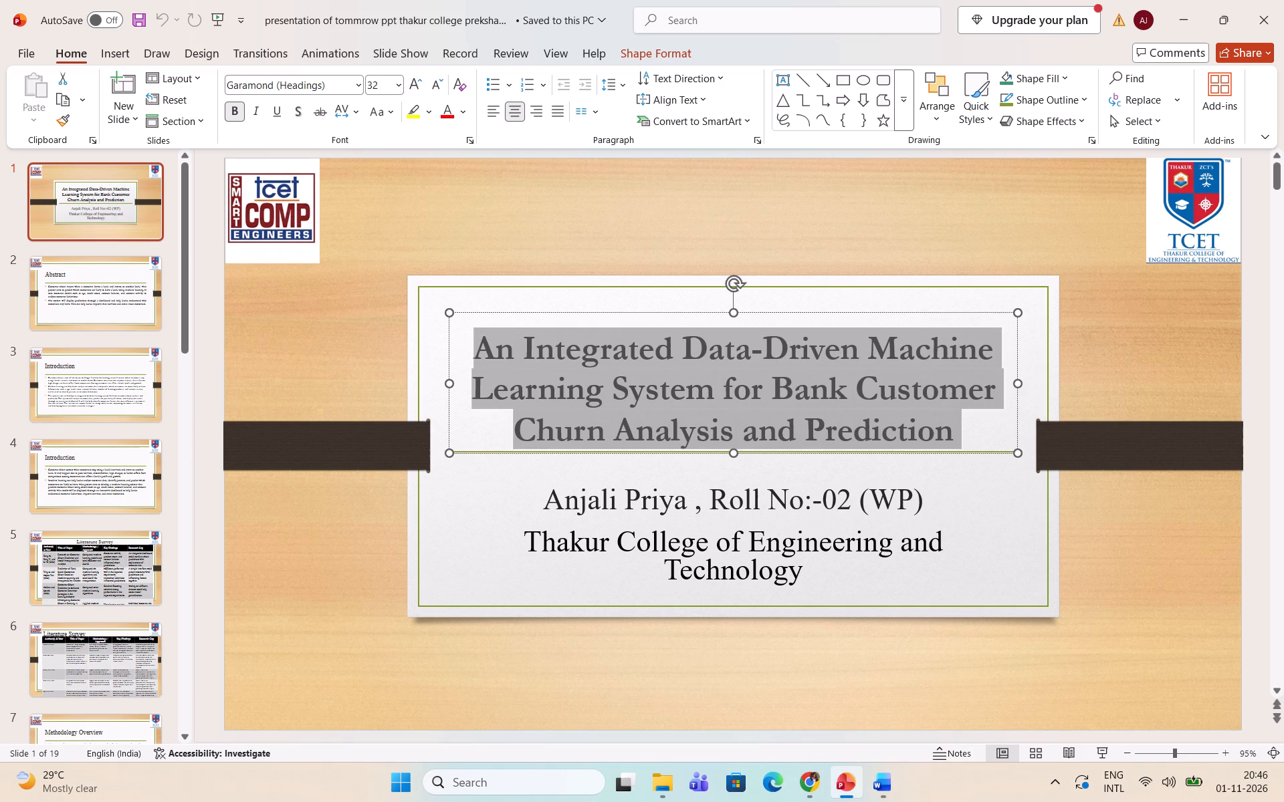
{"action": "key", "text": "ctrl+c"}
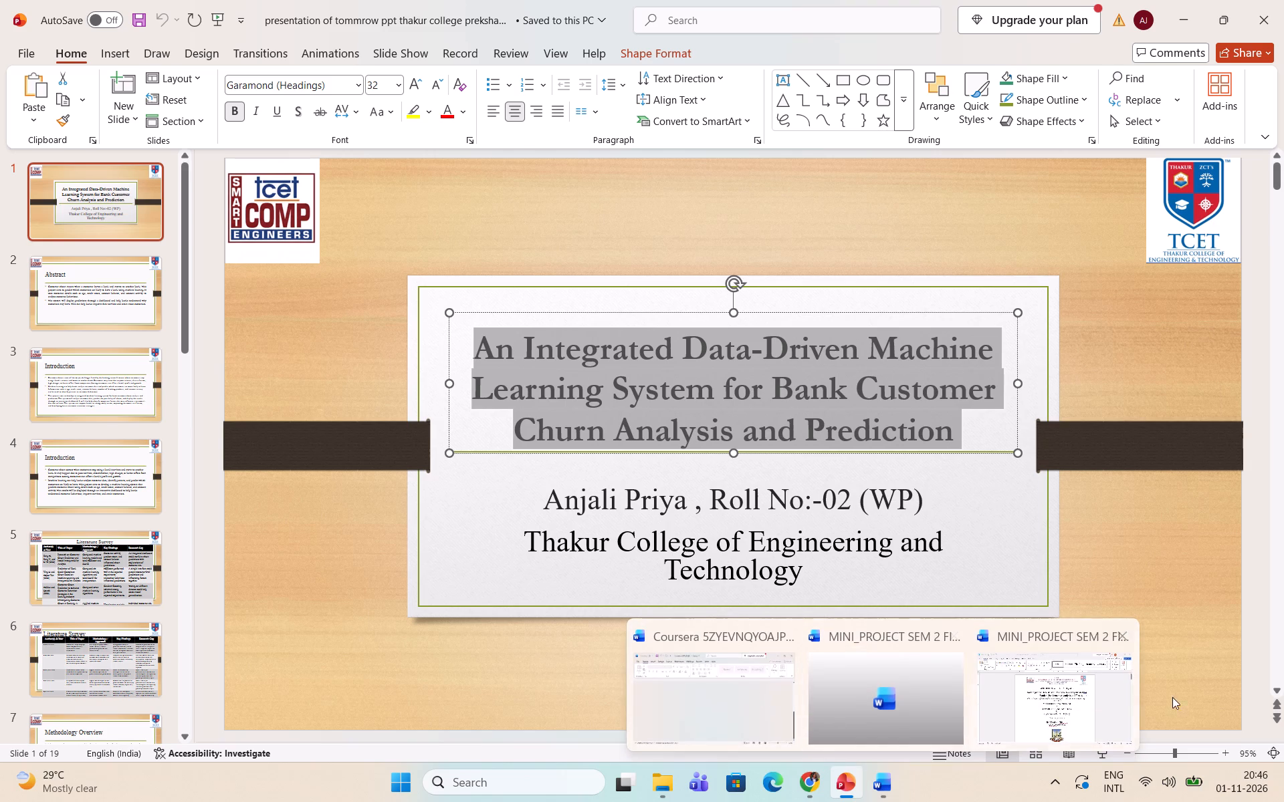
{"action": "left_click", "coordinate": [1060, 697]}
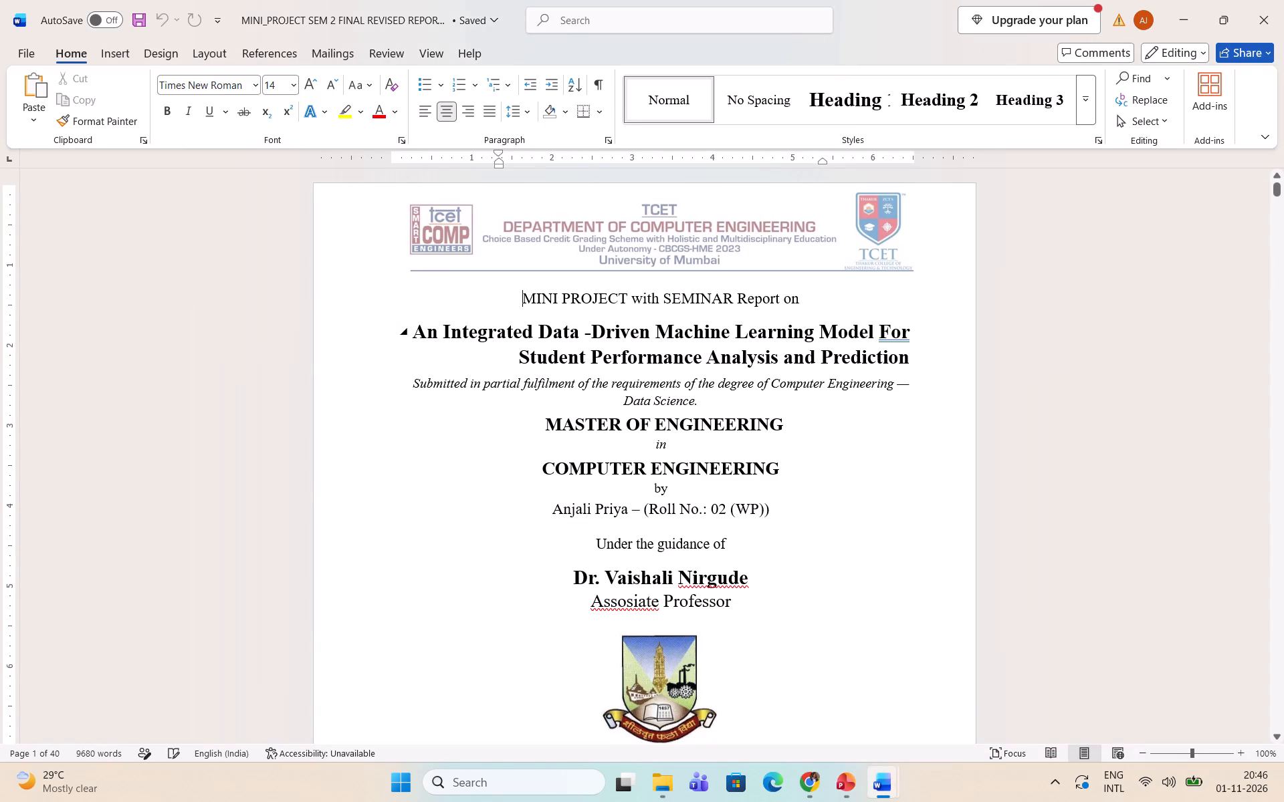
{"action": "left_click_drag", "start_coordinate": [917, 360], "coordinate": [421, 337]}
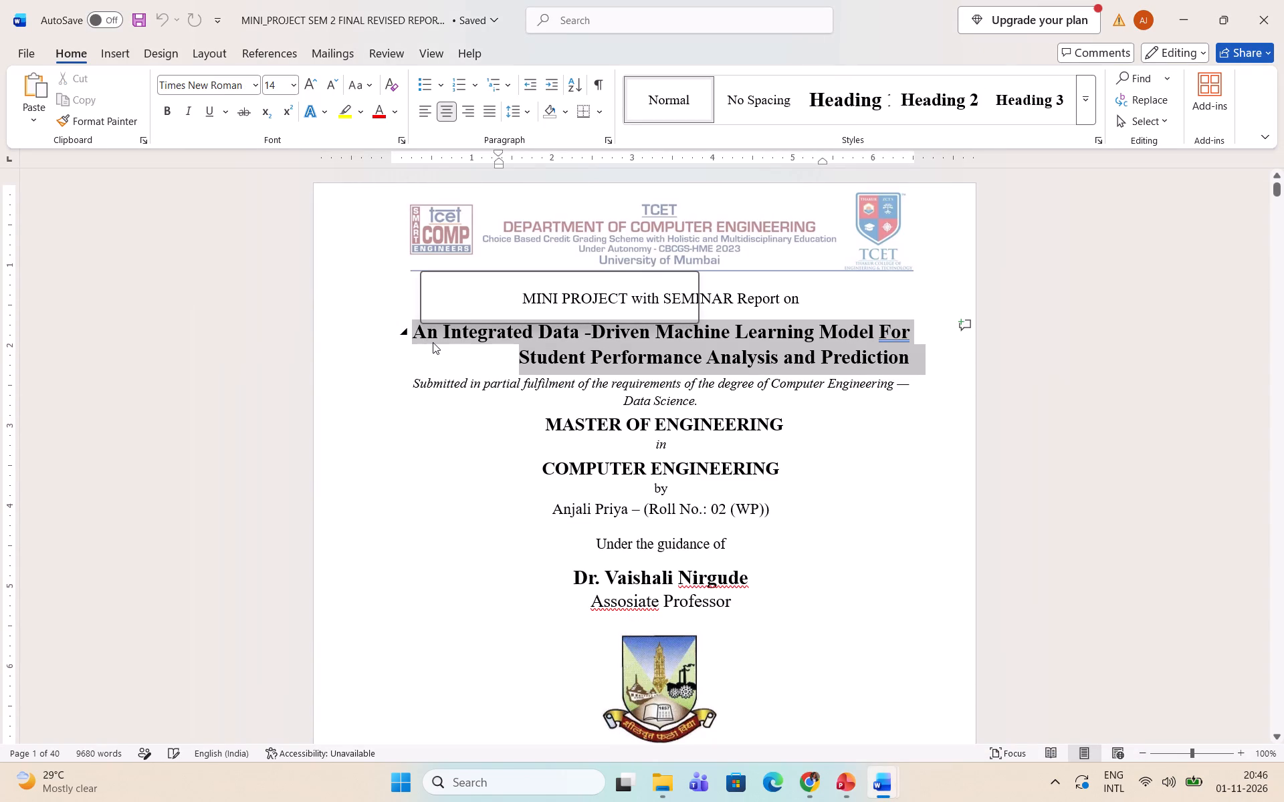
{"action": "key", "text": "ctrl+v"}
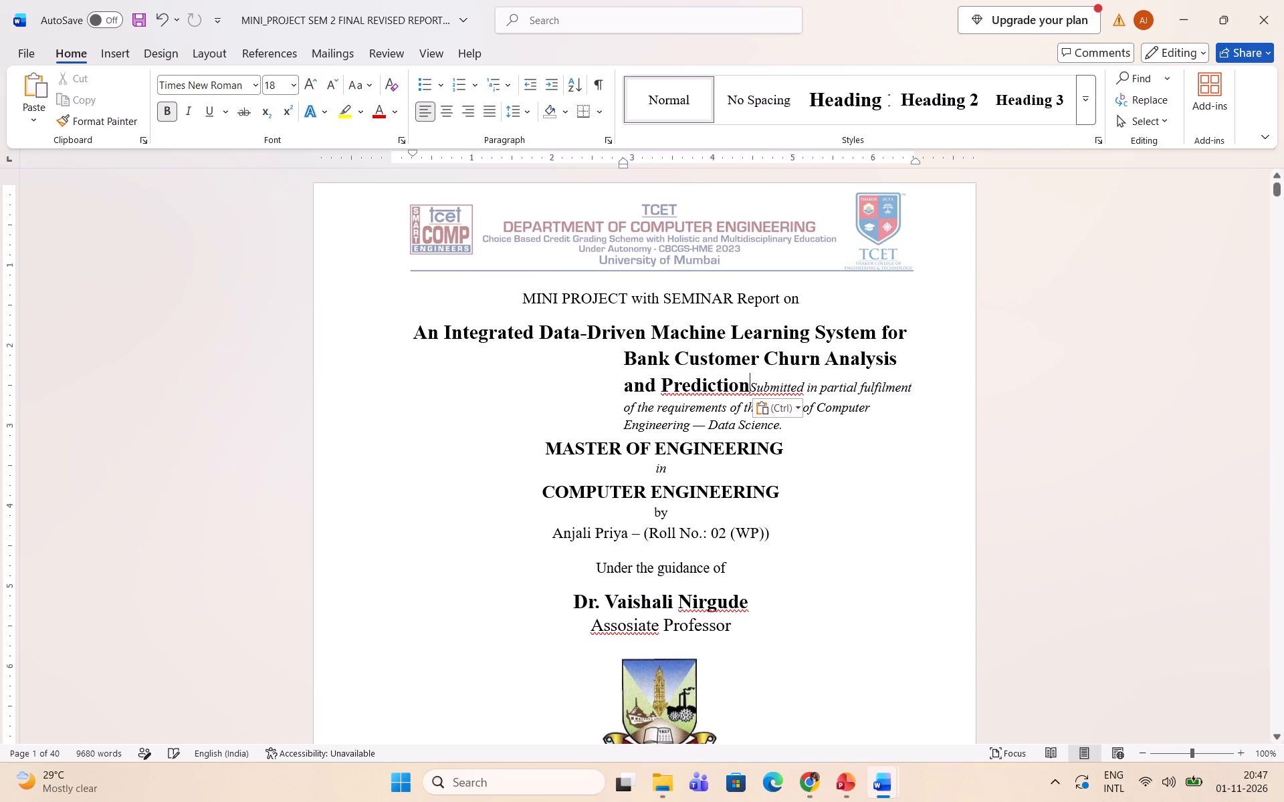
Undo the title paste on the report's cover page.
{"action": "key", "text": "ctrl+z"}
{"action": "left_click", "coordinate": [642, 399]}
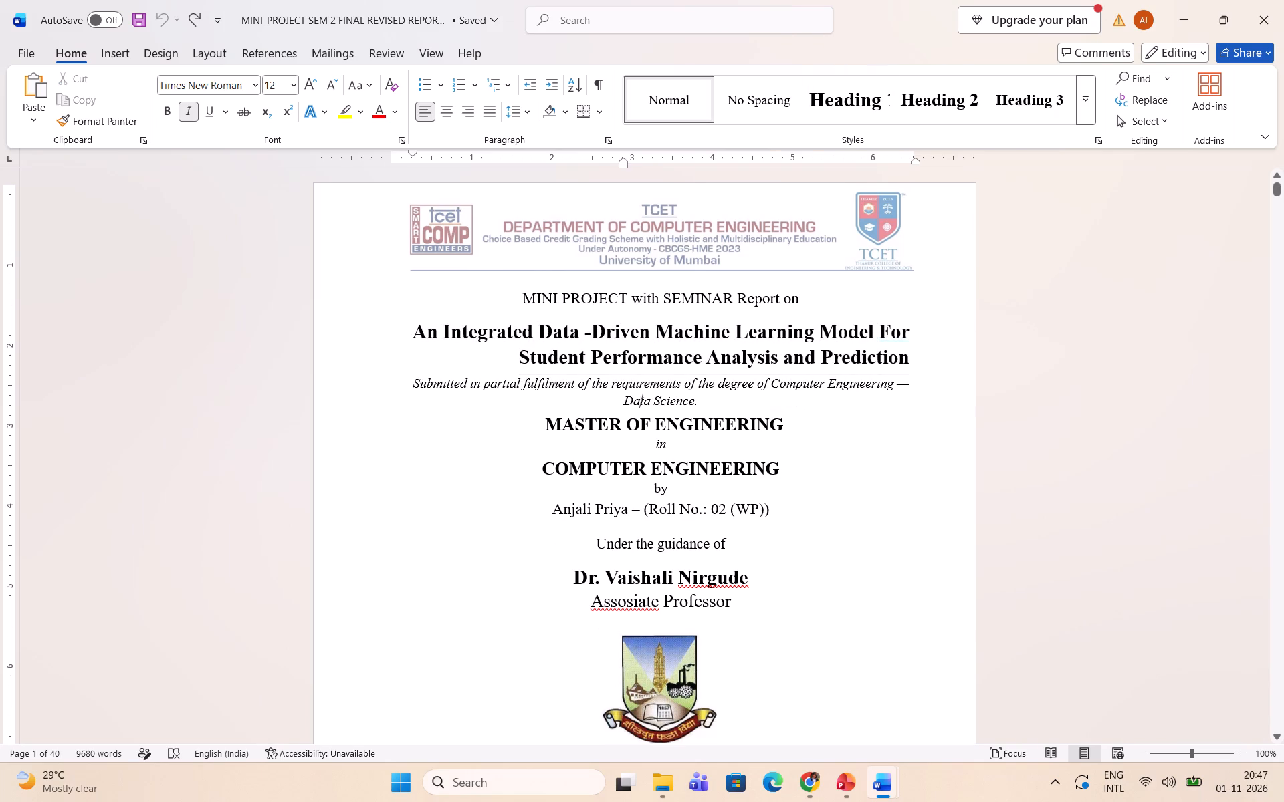
Switch back to the PowerPoint presentation and examine the wording of the project title on its first slide.
{"action": "left_click", "coordinate": [831, 676]}
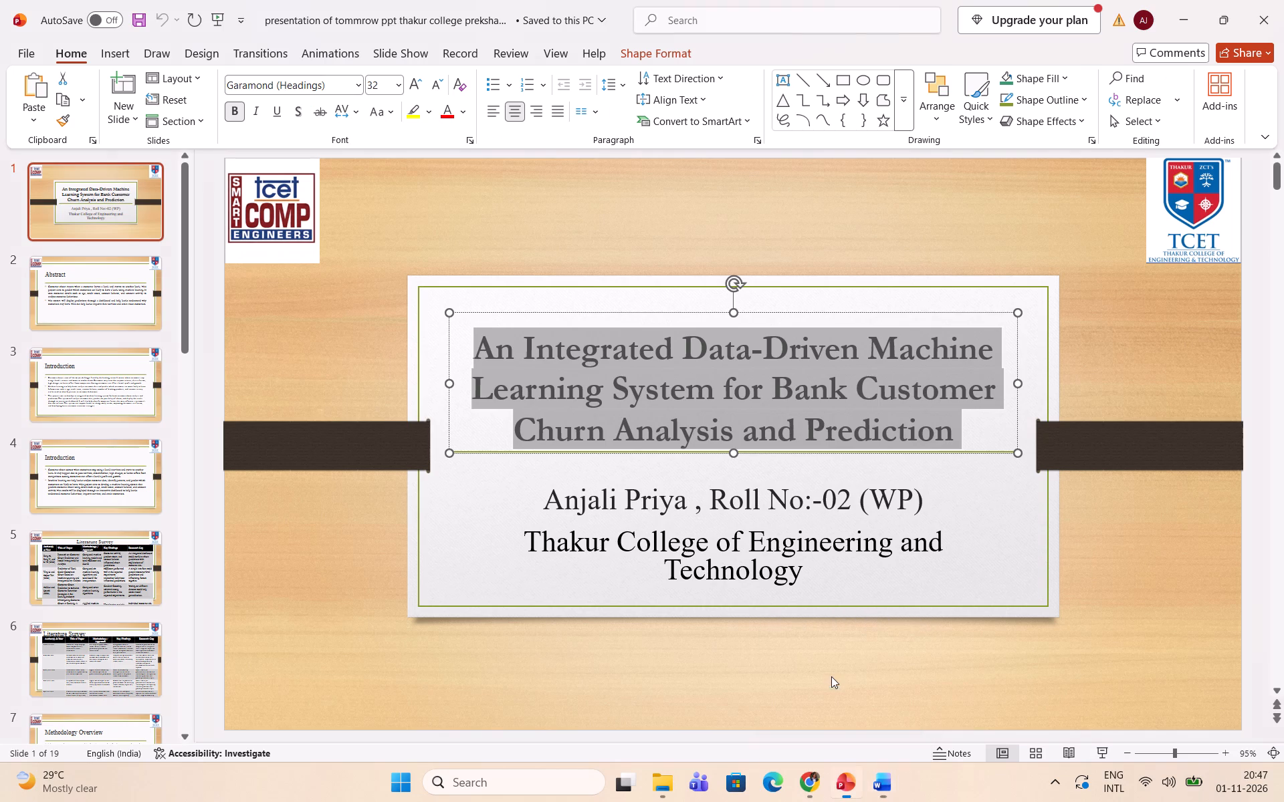
{"action": "left_click", "coordinate": [740, 379]}
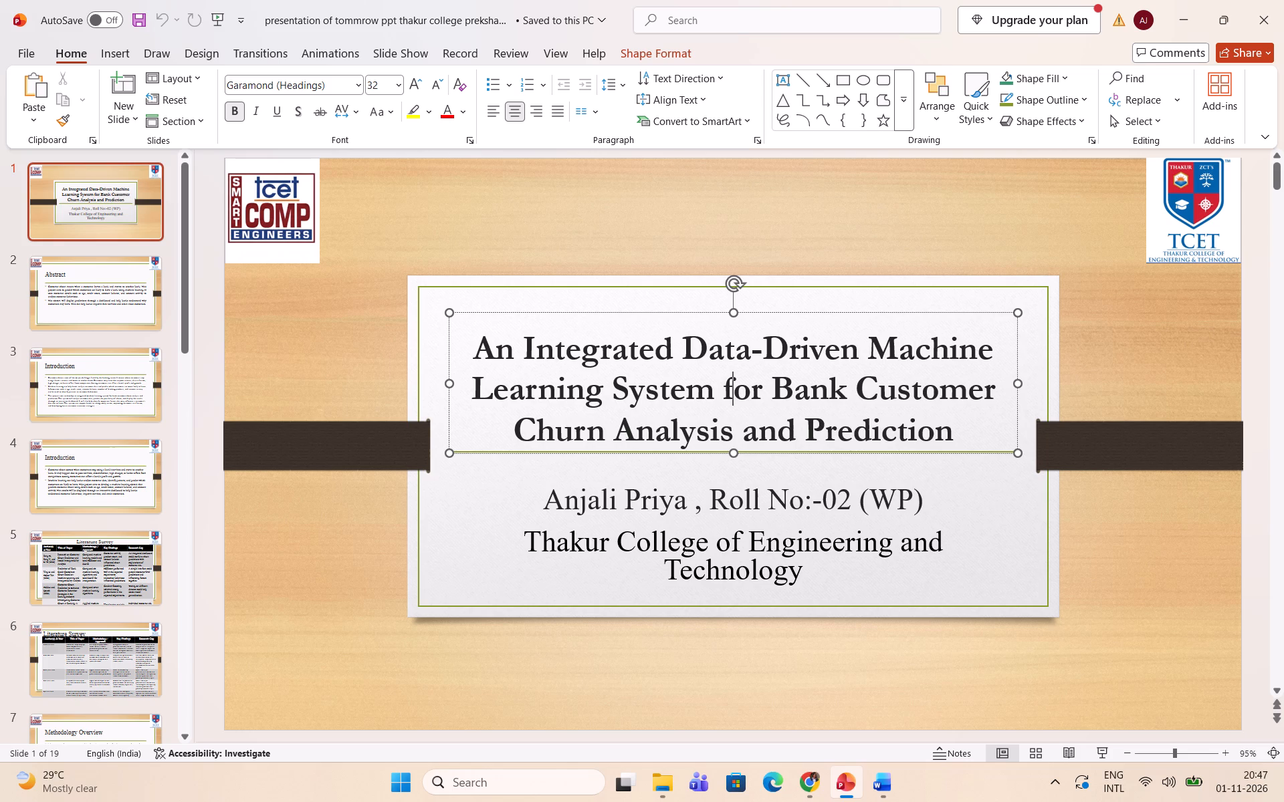
{"action": "left_click_drag", "start_coordinate": [478, 348], "coordinate": [536, 374]}
{"action": "left_click", "coordinate": [536, 374]}
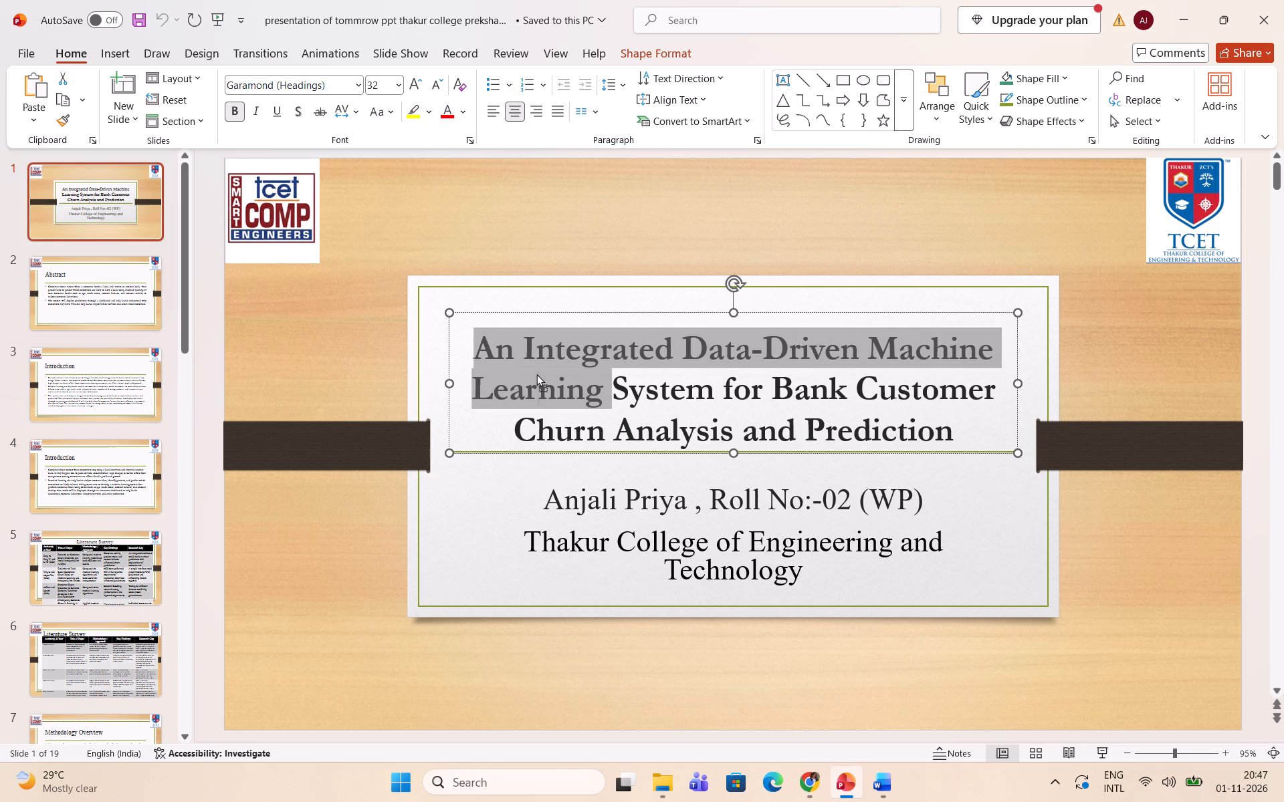
{"action": "left_click_drag", "start_coordinate": [518, 344], "coordinate": [526, 347]}
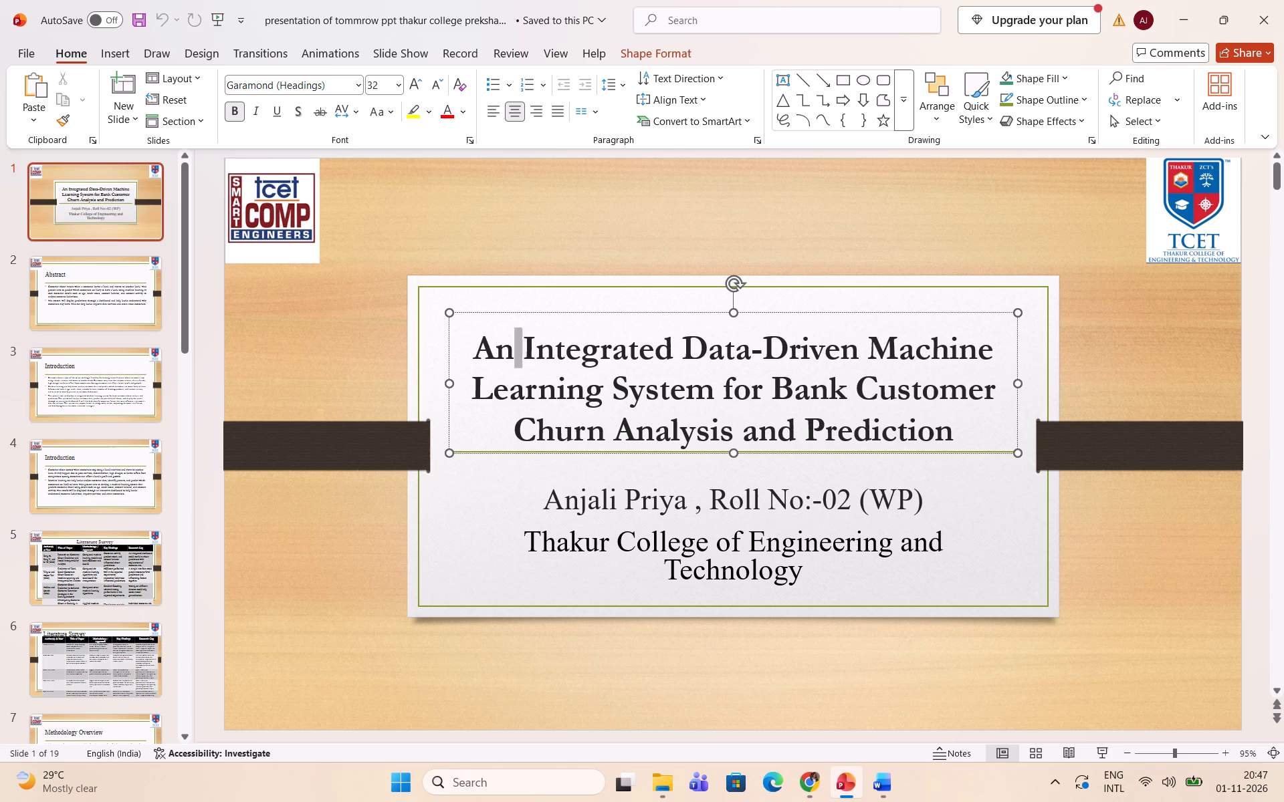
{"action": "left_click_drag", "start_coordinate": [526, 347], "coordinate": [925, 418]}
{"action": "left_click", "coordinate": [925, 418]}
{"action": "left_click_drag", "start_coordinate": [960, 432], "coordinate": [756, 384]}
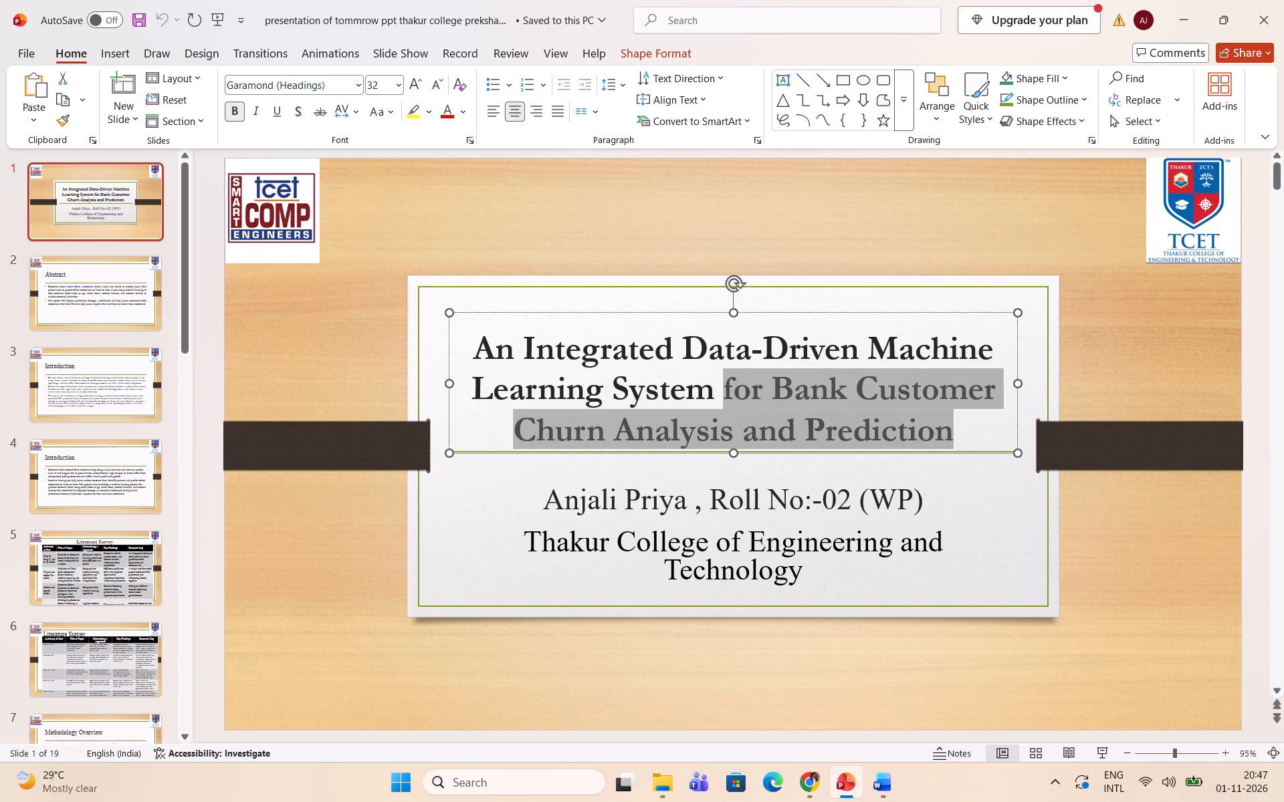
{"action": "left_click_drag", "start_coordinate": [756, 384], "coordinate": [702, 354]}
{"action": "left_click", "coordinate": [702, 354]}
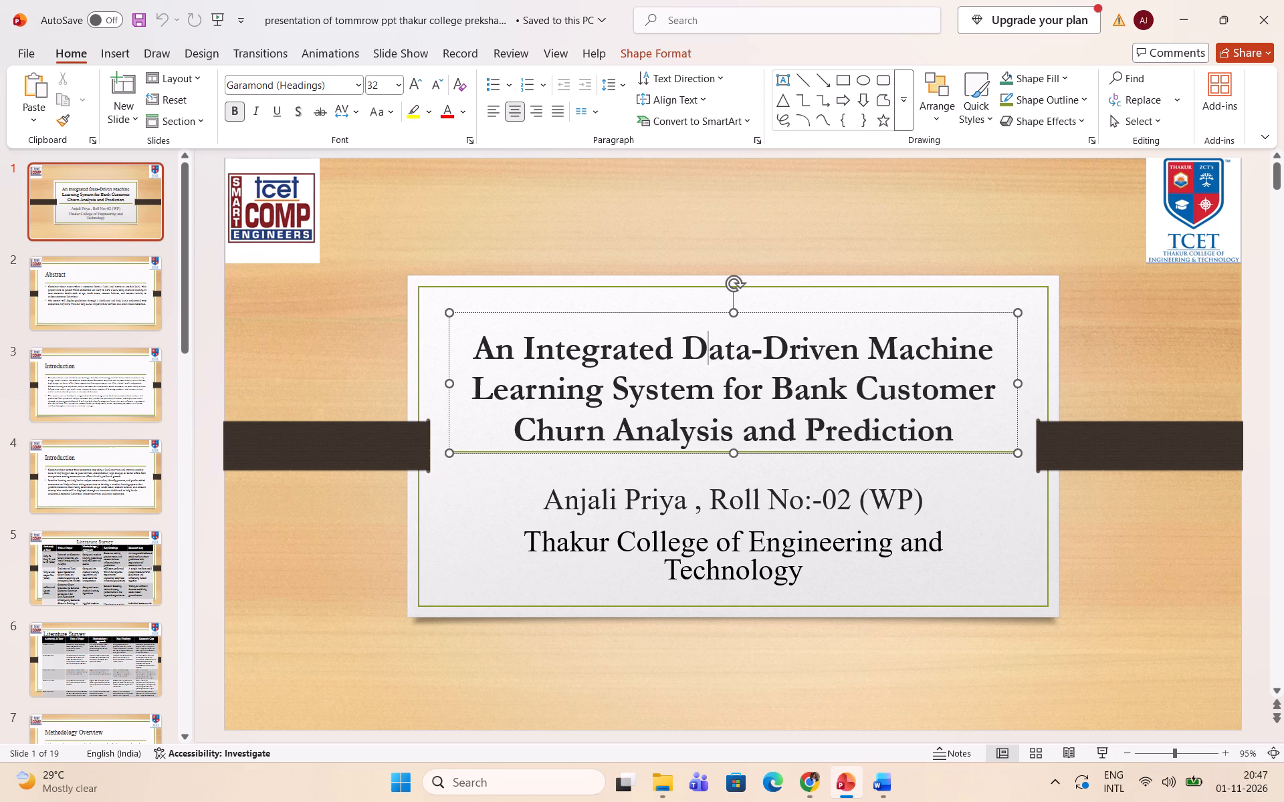
{"action": "left_click", "coordinate": [670, 400]}
{"action": "left_click", "coordinate": [704, 398]}
{"action": "left_click", "coordinate": [727, 397]}
{"action": "left_click", "coordinate": [613, 398]}
{"action": "left_click_drag", "start_coordinate": [478, 348], "coordinate": [584, 405]}
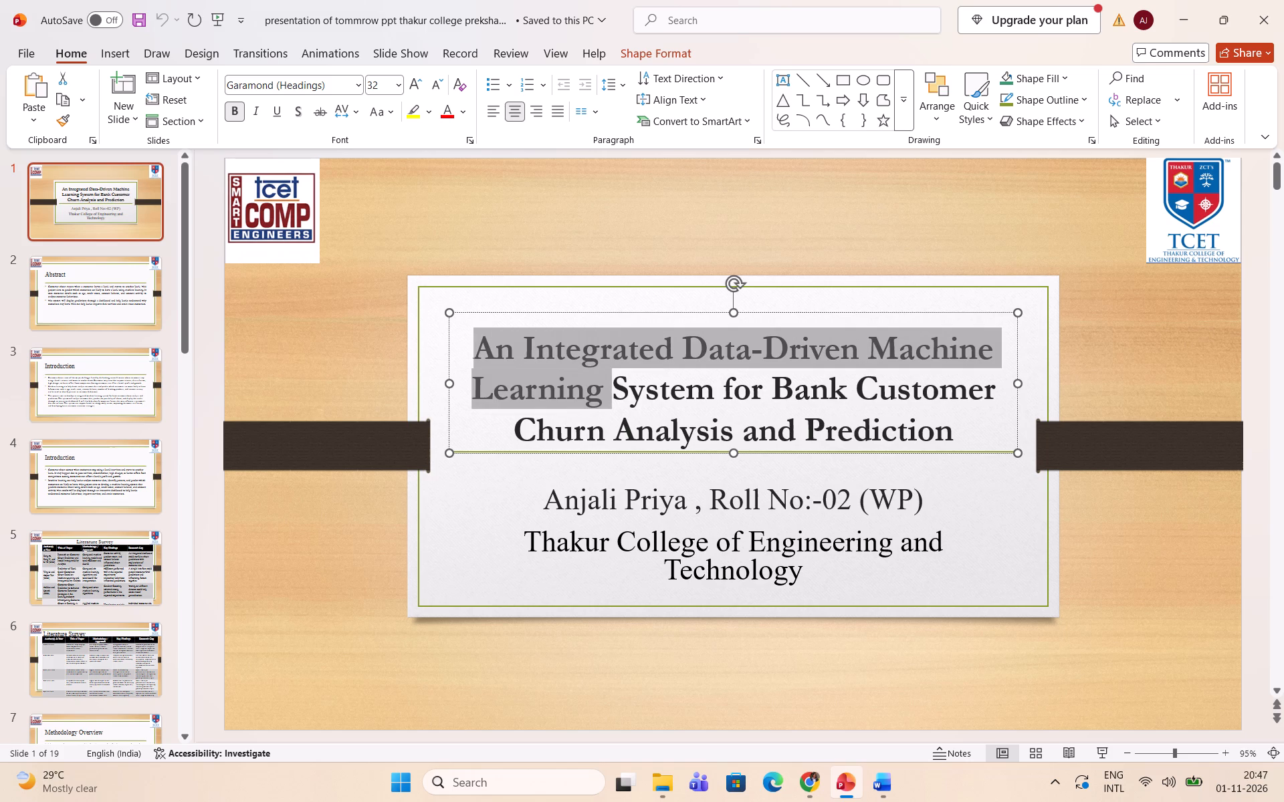
{"action": "left_click_drag", "start_coordinate": [584, 405], "coordinate": [958, 416]}
{"action": "left_click", "coordinate": [958, 416]}
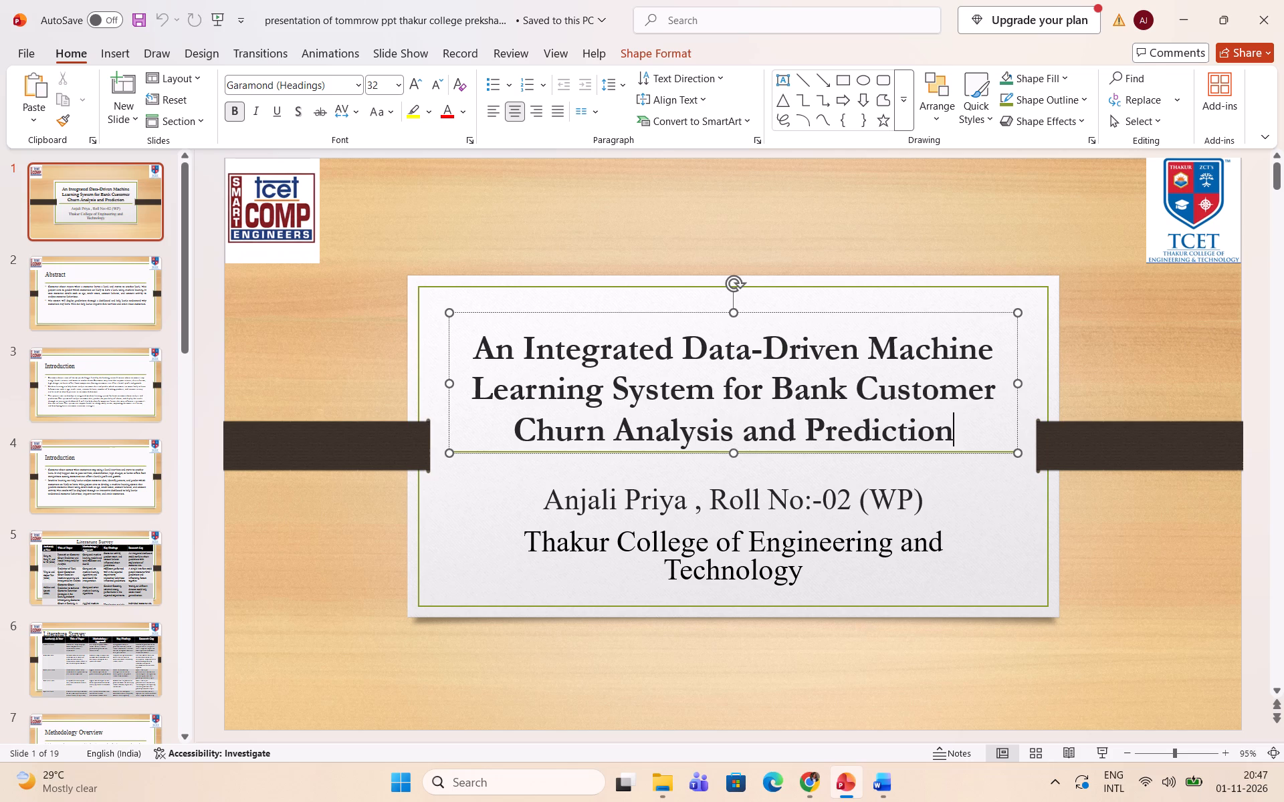
{"action": "left_click_drag", "start_coordinate": [959, 427], "coordinate": [702, 366]}
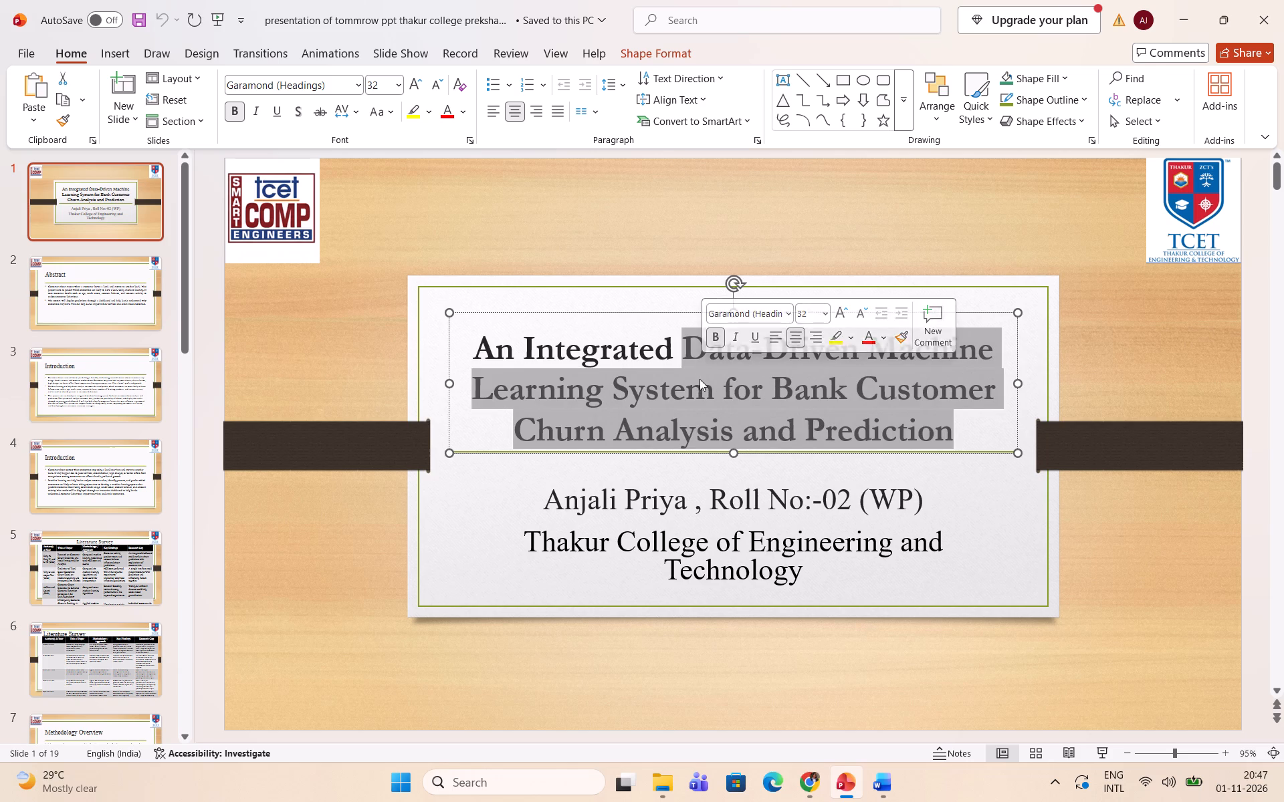
{"action": "left_click", "coordinate": [700, 379]}
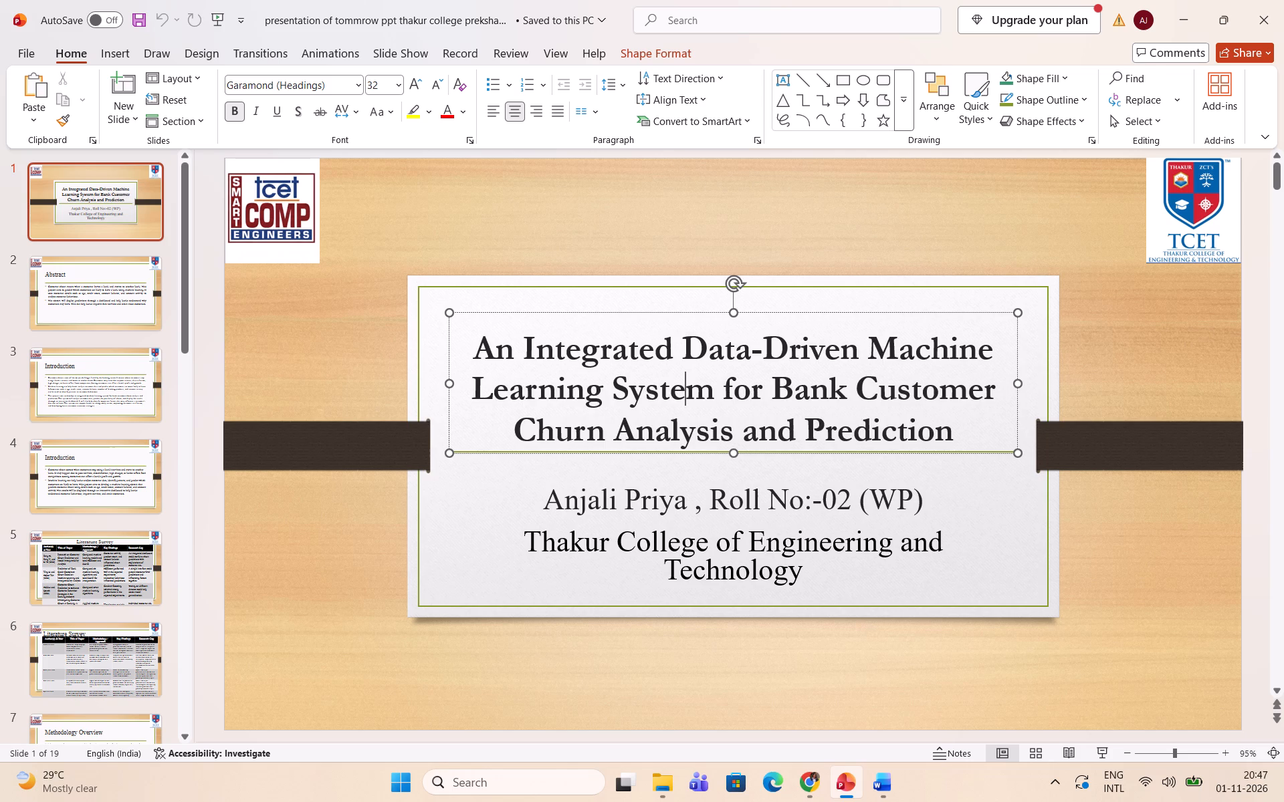
{"action": "left_click_drag", "start_coordinate": [956, 430], "coordinate": [773, 374]}
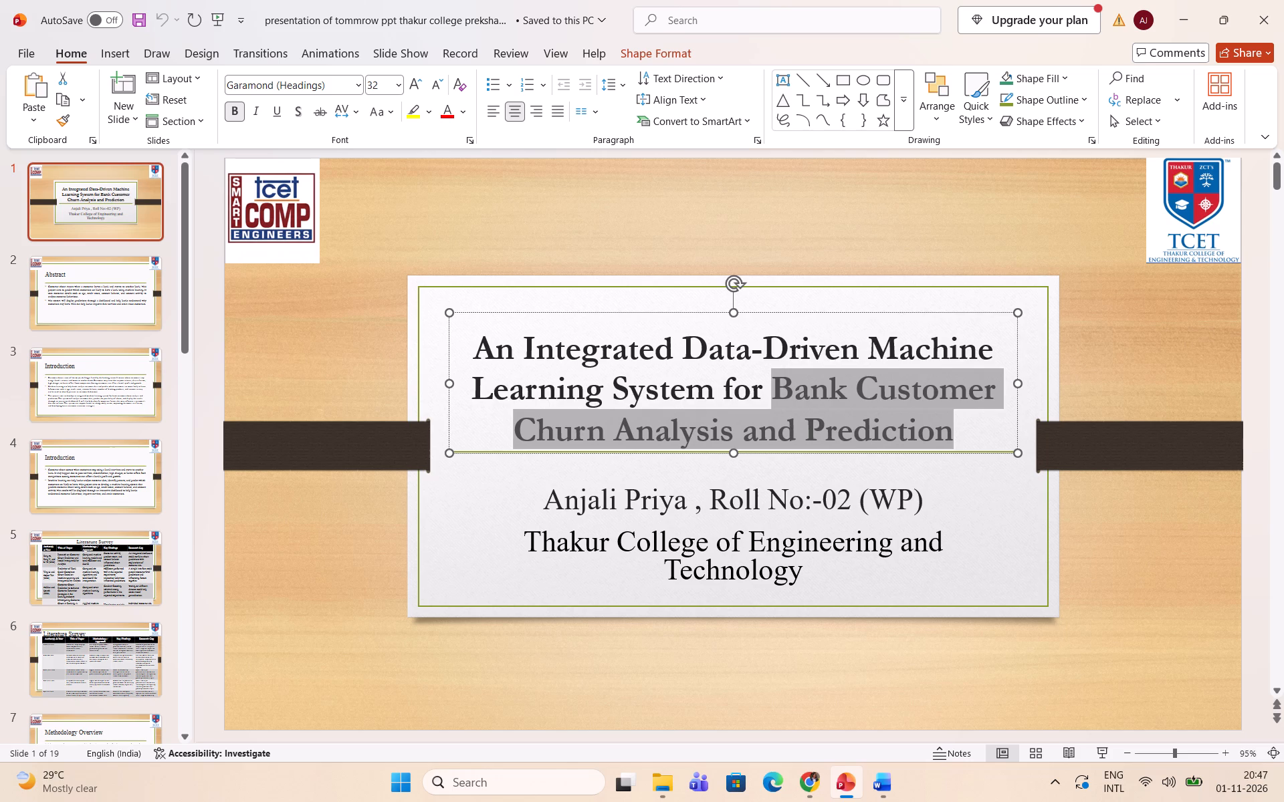
{"action": "left_click_drag", "start_coordinate": [773, 374], "coordinate": [714, 360]}
{"action": "left_click", "coordinate": [714, 360]}
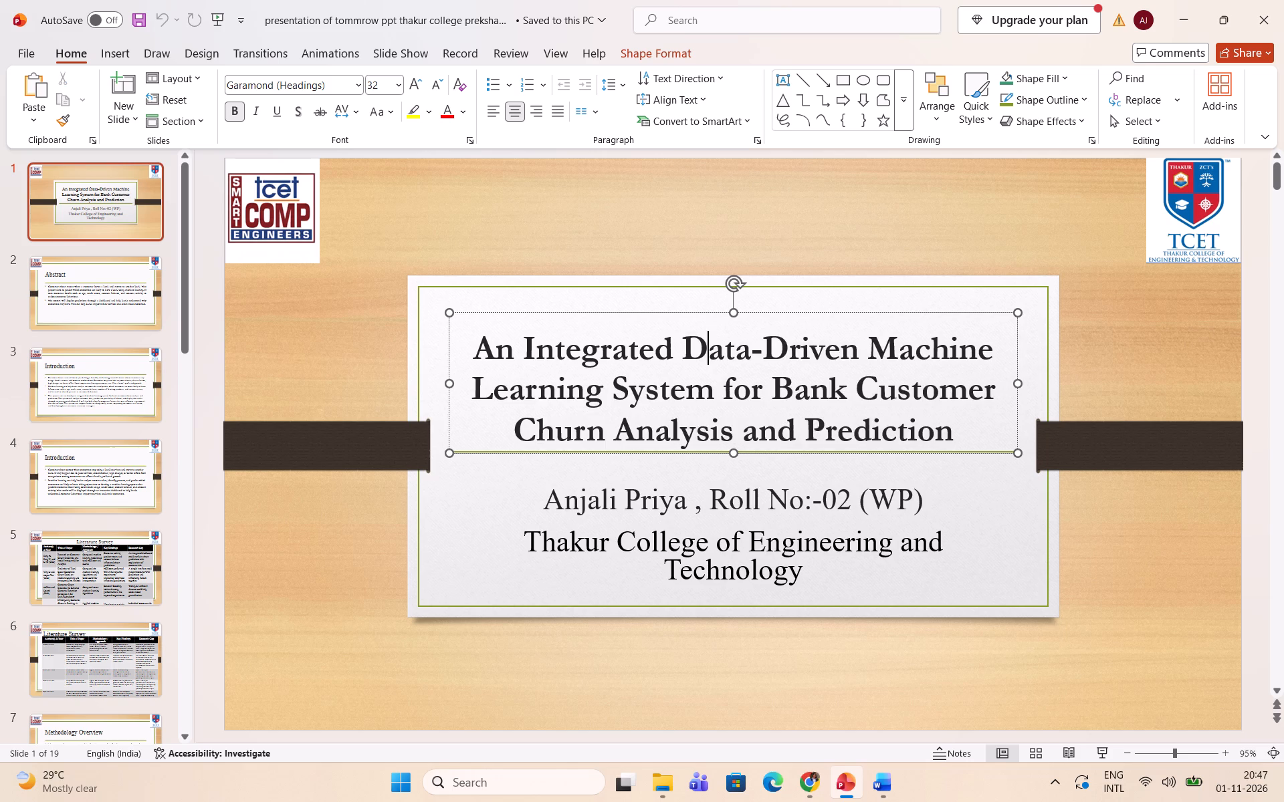
{"action": "left_click", "coordinate": [950, 430]}
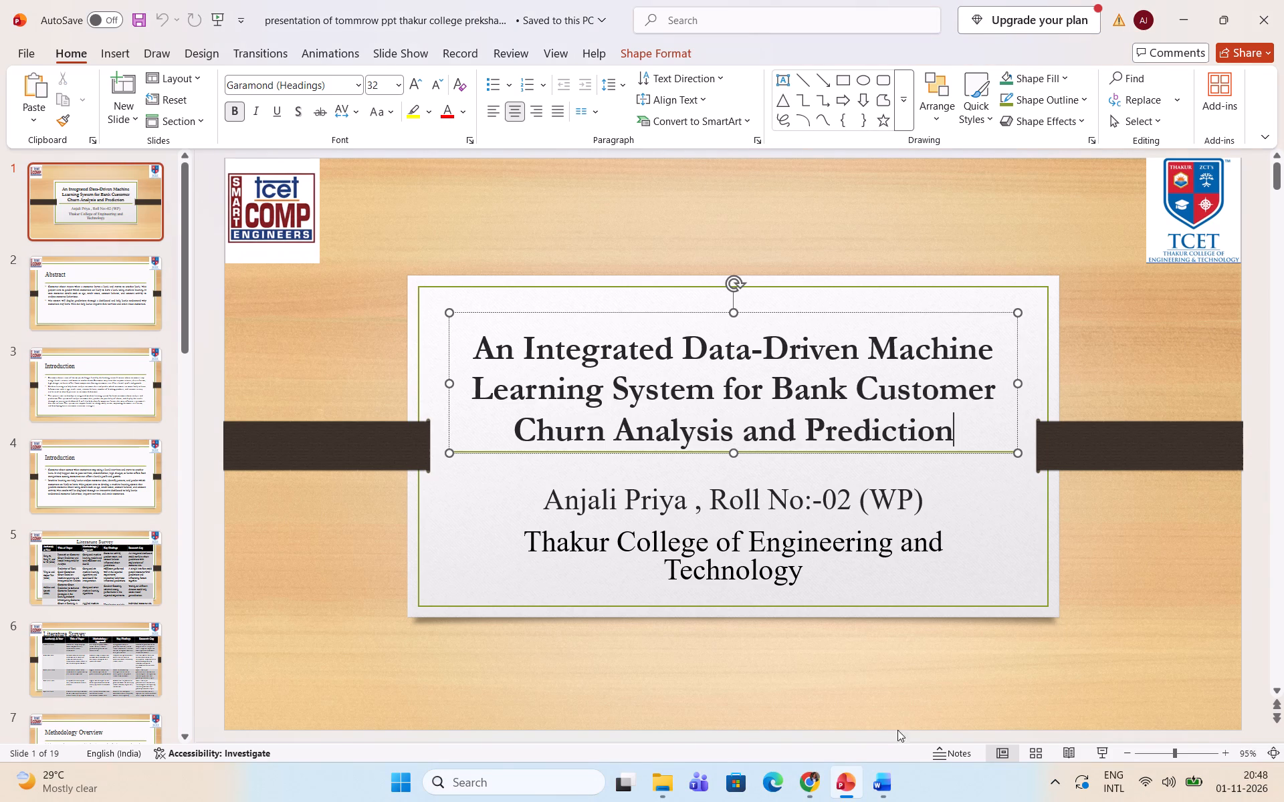
In the Word report's cover page title, replace "Model" with "System" to match the title on the PowerPoint presentation's first slide.
{"action": "left_click", "coordinate": [1043, 720]}
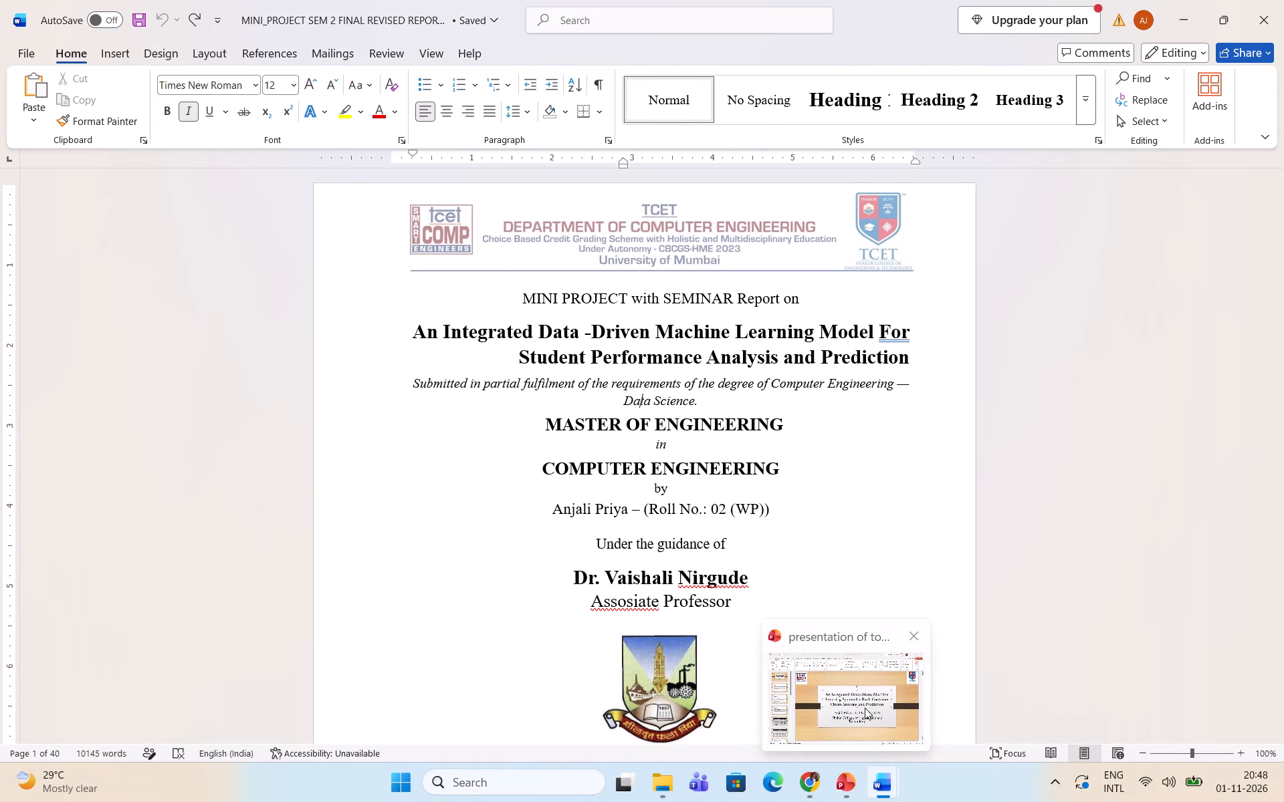
{"action": "left_click", "coordinate": [865, 706]}
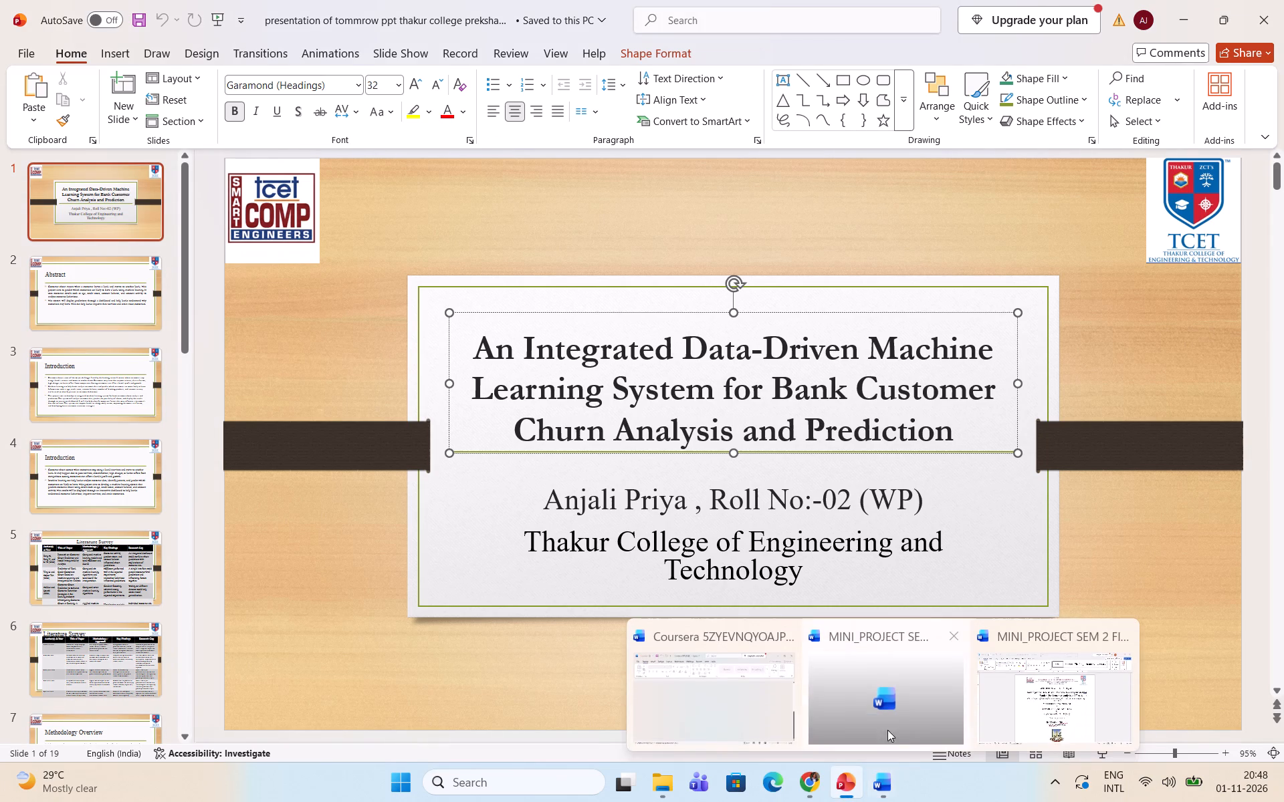
{"action": "left_click", "coordinate": [1055, 732]}
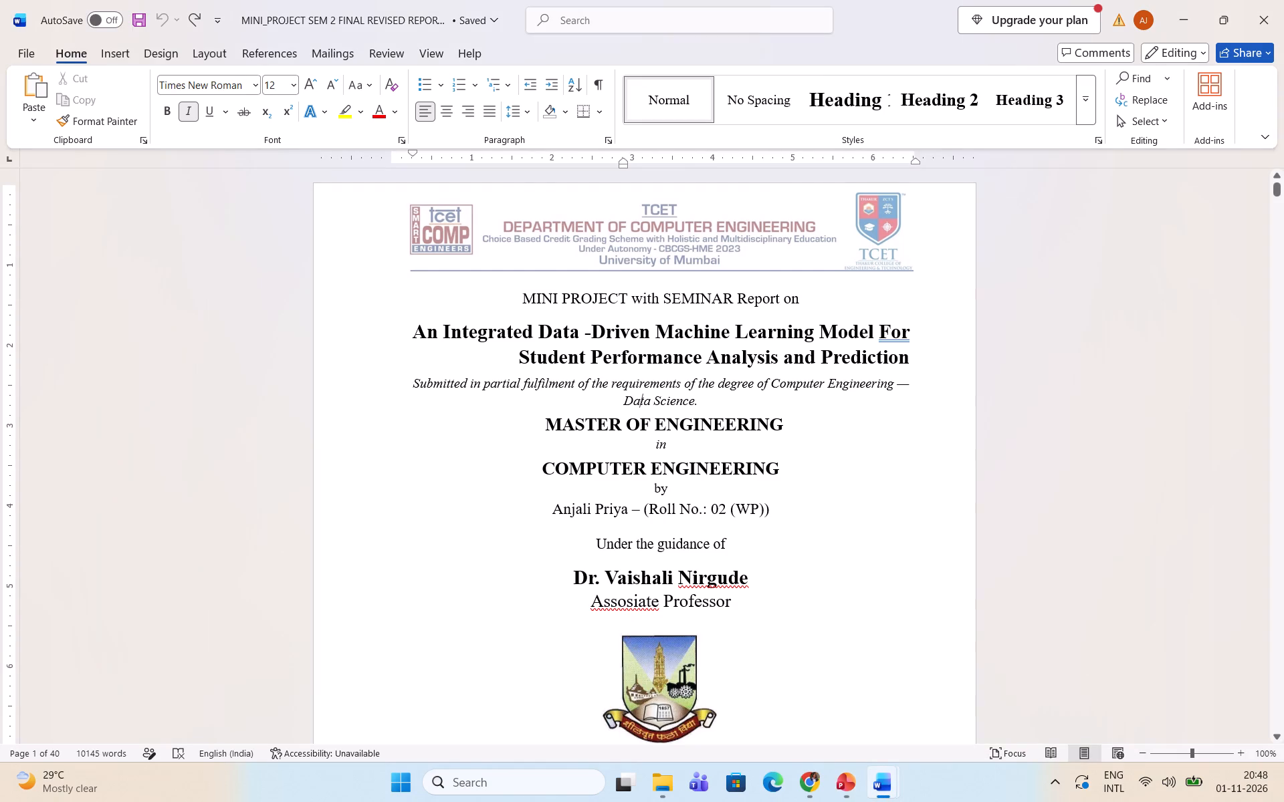
{"action": "left_click", "coordinate": [853, 718]}
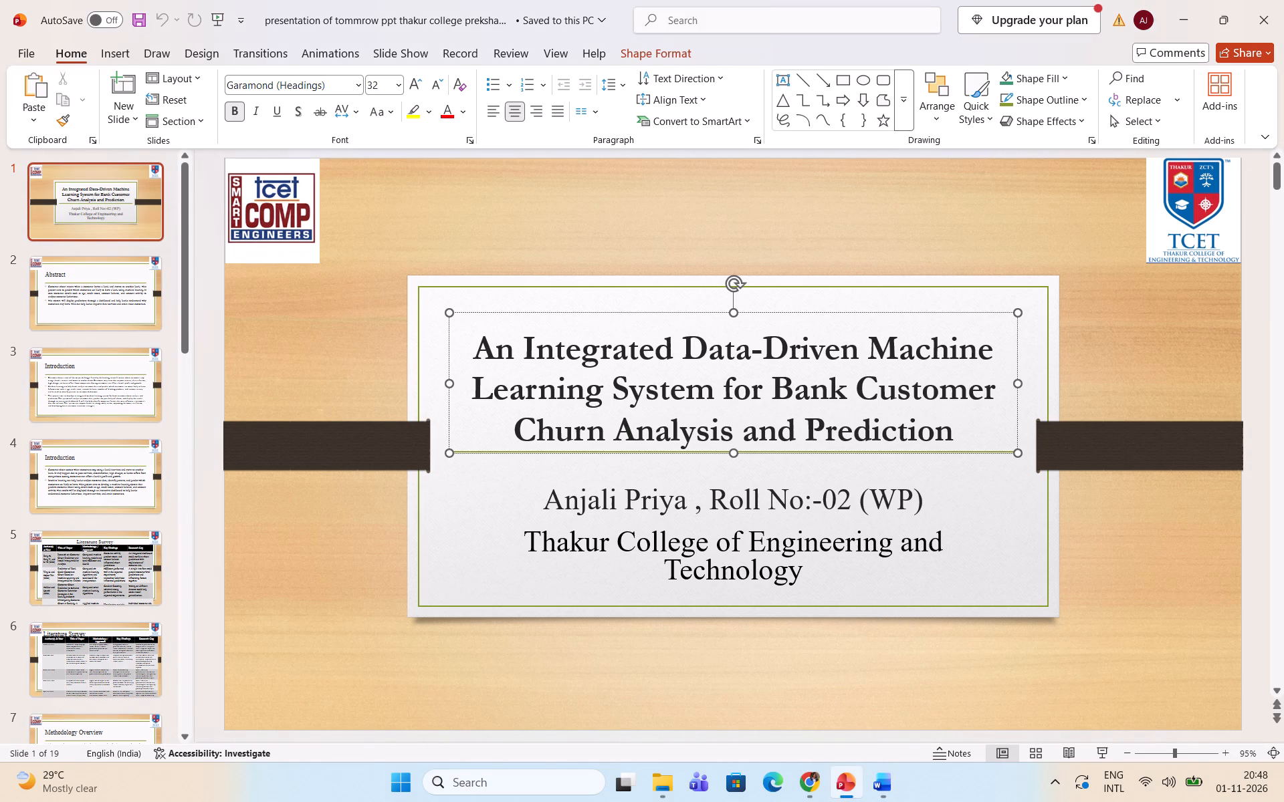
{"action": "left_click", "coordinate": [1069, 704]}
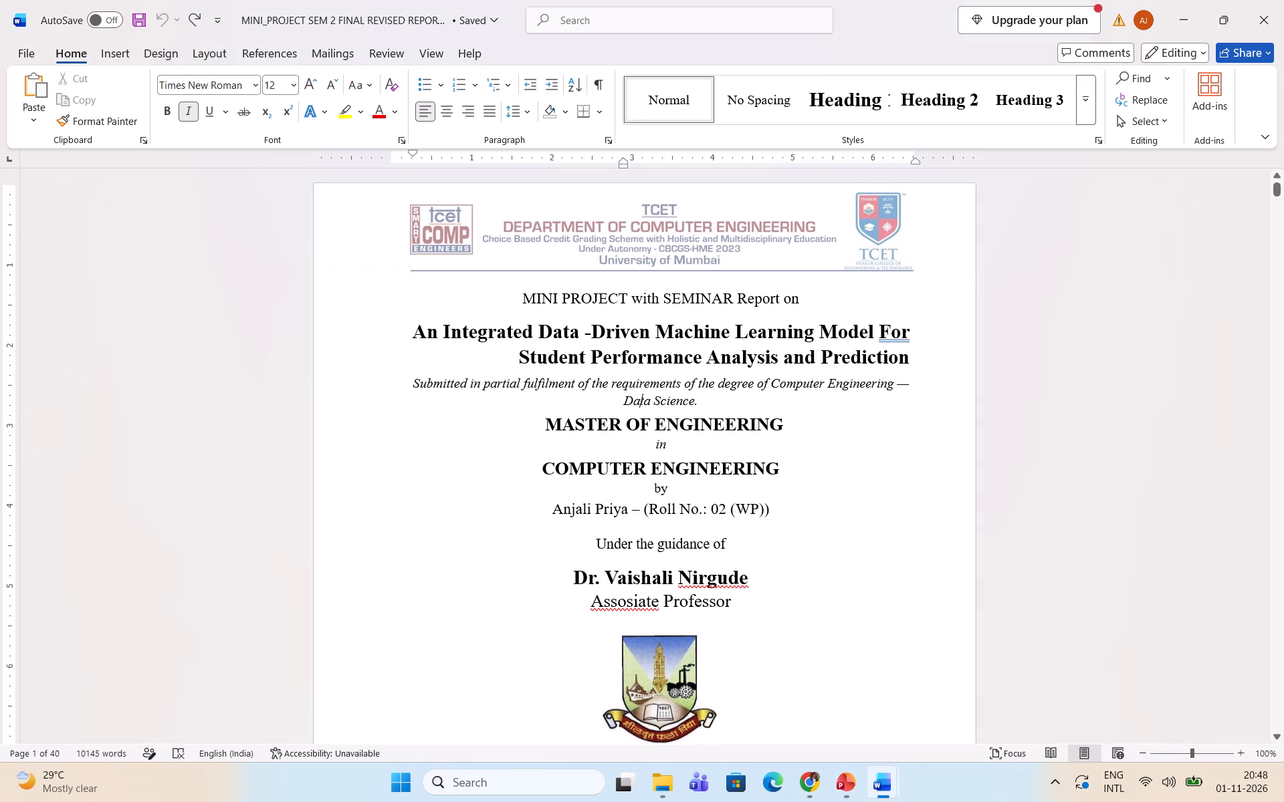
{"action": "left_click_drag", "start_coordinate": [873, 329], "coordinate": [879, 329]}
{"action": "key", "text": "BackSpace"}
{"action": "key", "text": "BackSpace"}
{"action": "key", "text": "BackSpace"}
{"action": "key", "text": "BackSpace"}
{"action": "key", "text": "BackSpace"}
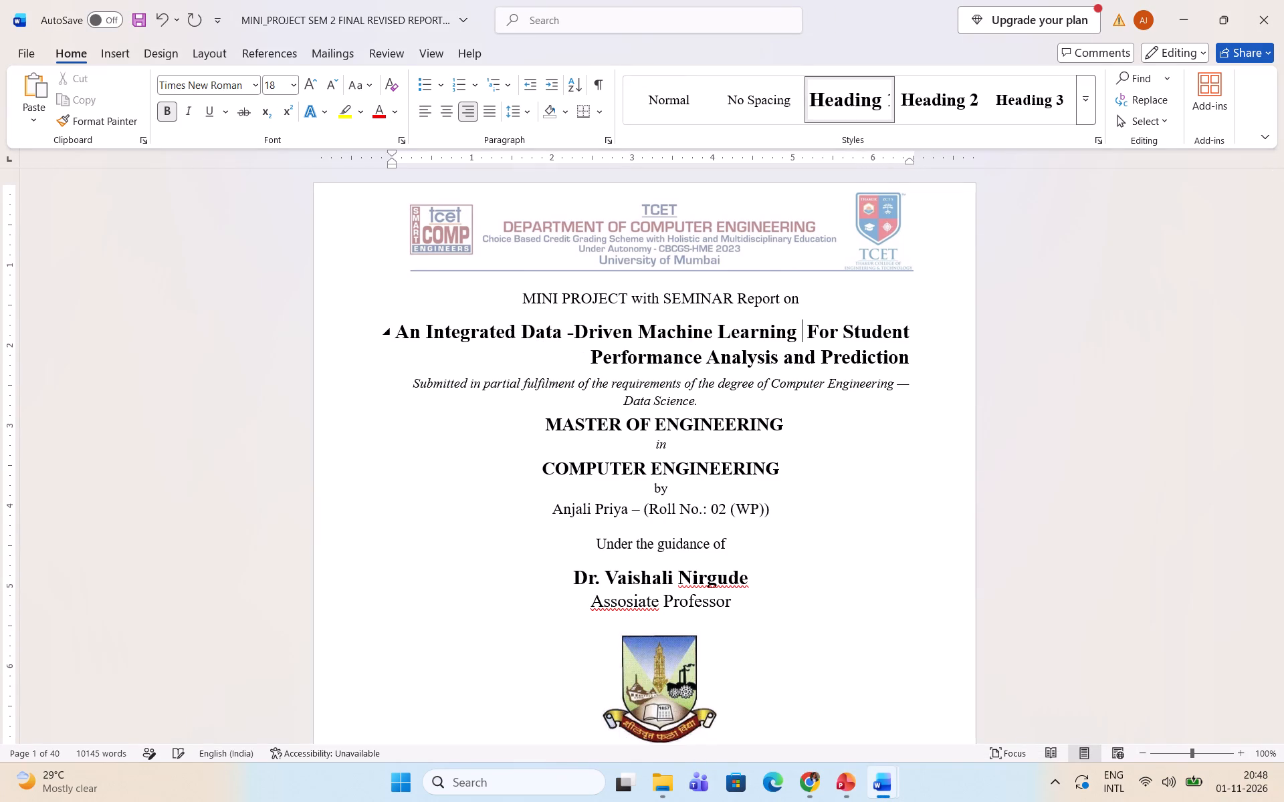
{"action": "key", "text": "s"}
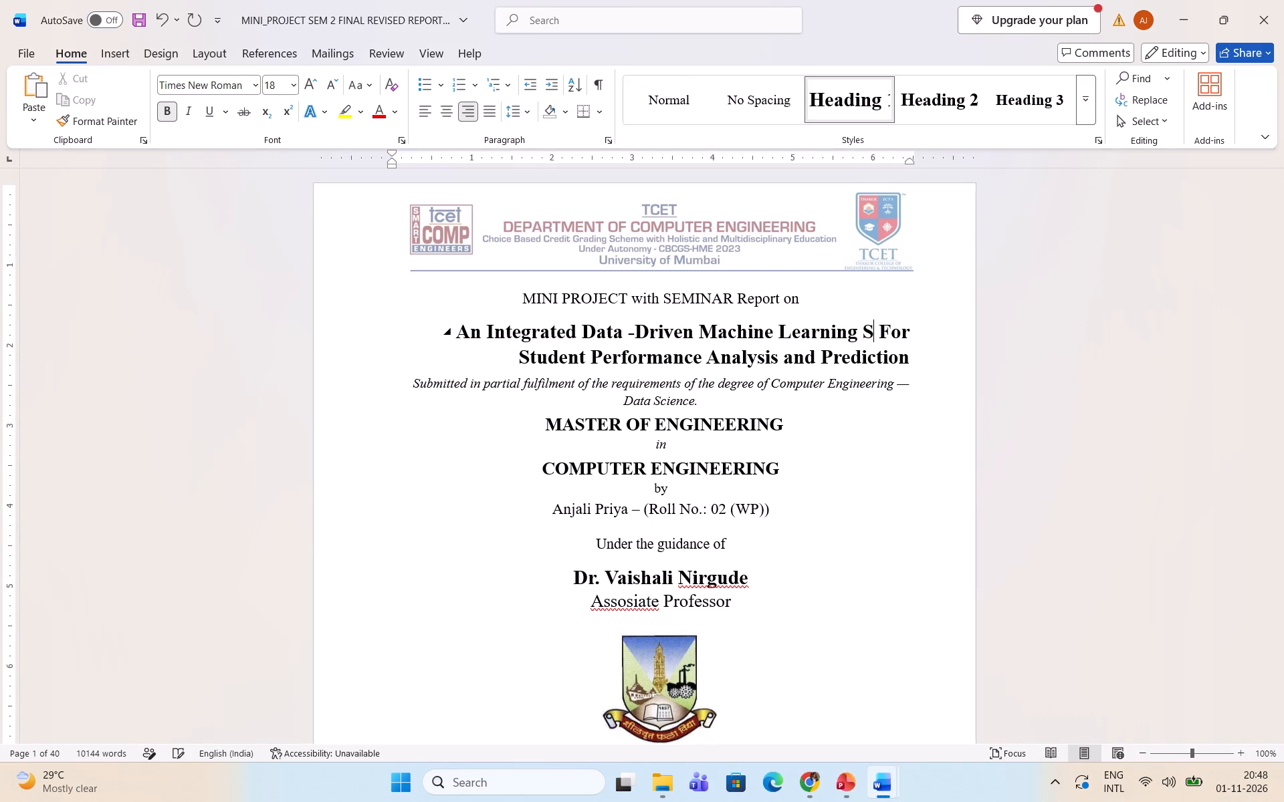
{"action": "type", "text": "yste"}
{"action": "type", "text": "m"}
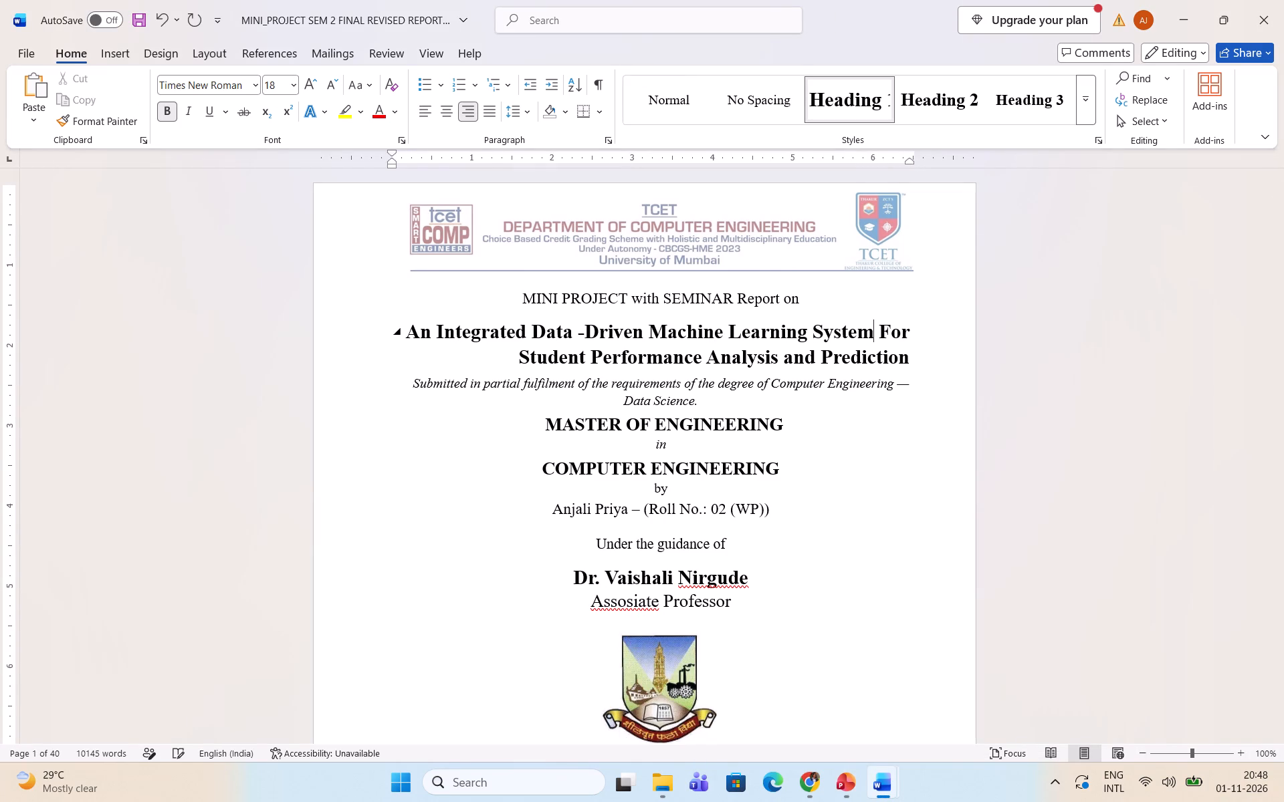
{"action": "key", "text": "space"}
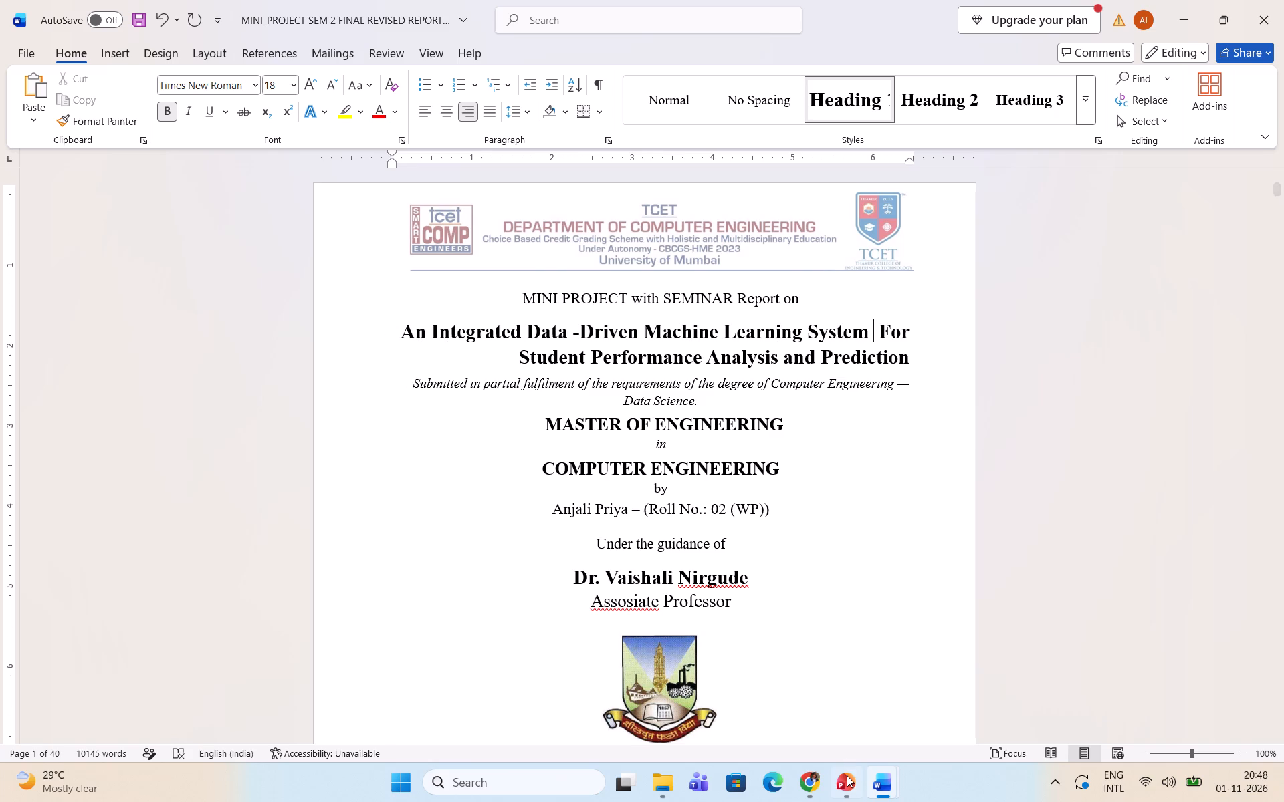
Switch to the PowerPoint presentation and examine the first slide's title wording after "Learning System for".
{"action": "left_click", "coordinate": [818, 674]}
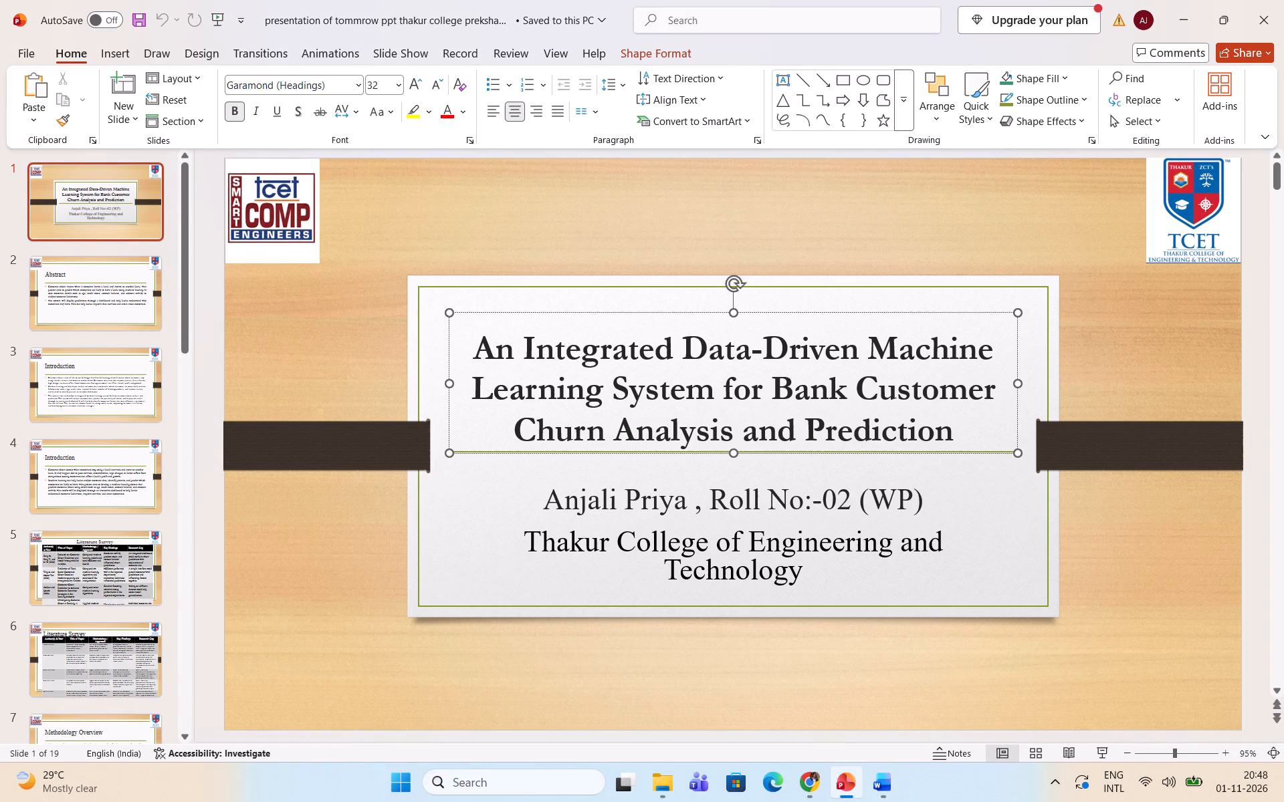
{"action": "left_click", "coordinate": [614, 389]}
{"action": "left_click", "coordinate": [772, 392]}
{"action": "left_click", "coordinate": [767, 410]}
{"action": "left_click_drag", "start_coordinate": [959, 434], "coordinate": [831, 438]}
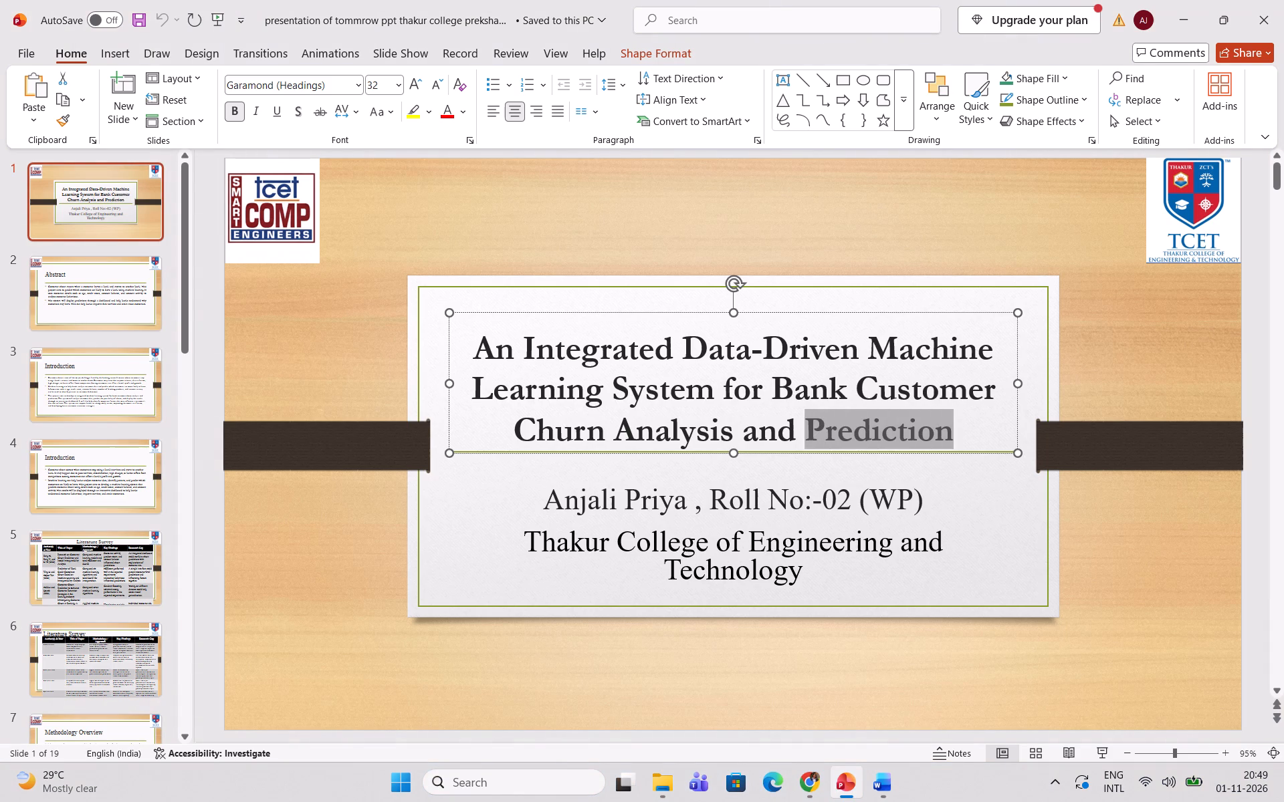
{"action": "left_click_drag", "start_coordinate": [831, 438], "coordinate": [772, 402]}
{"action": "left_click", "coordinate": [772, 402]}
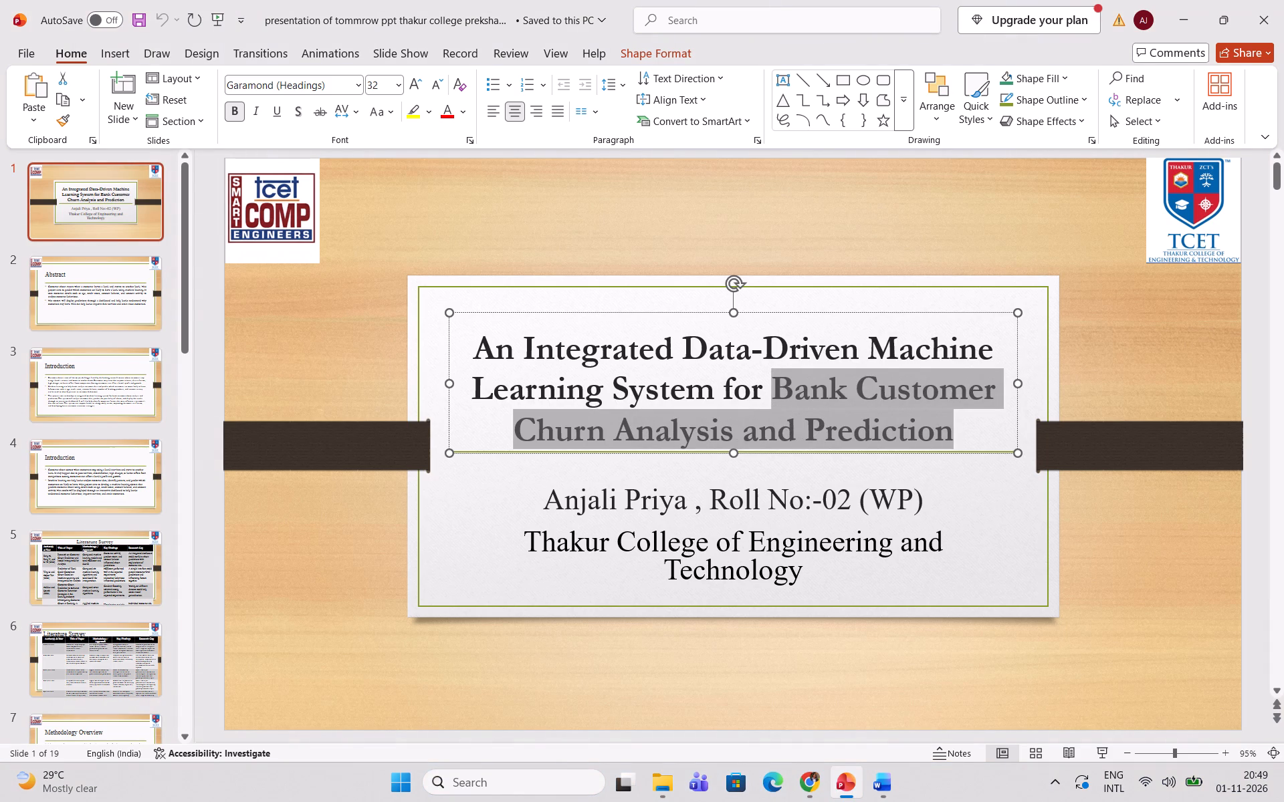
{"action": "left_click_drag", "start_coordinate": [725, 390], "coordinate": [931, 428]}
{"action": "left_click", "coordinate": [931, 428]}
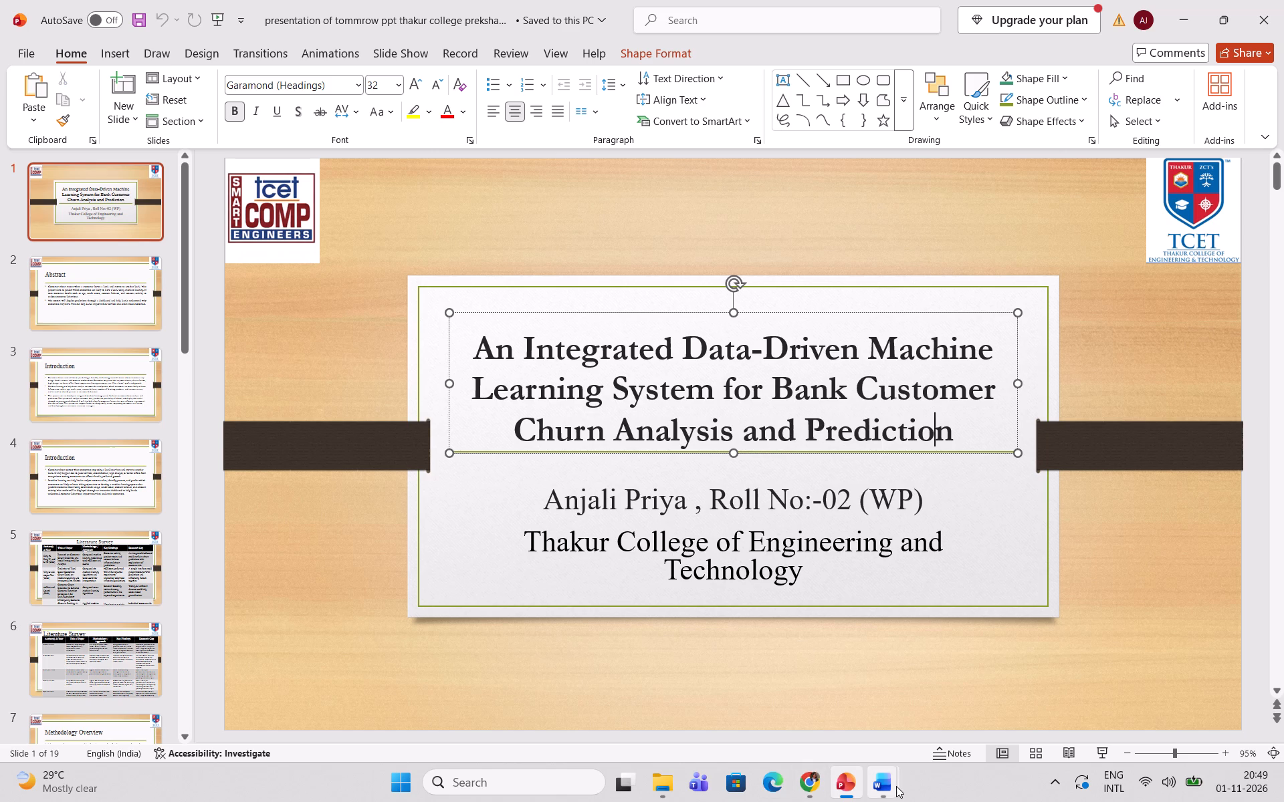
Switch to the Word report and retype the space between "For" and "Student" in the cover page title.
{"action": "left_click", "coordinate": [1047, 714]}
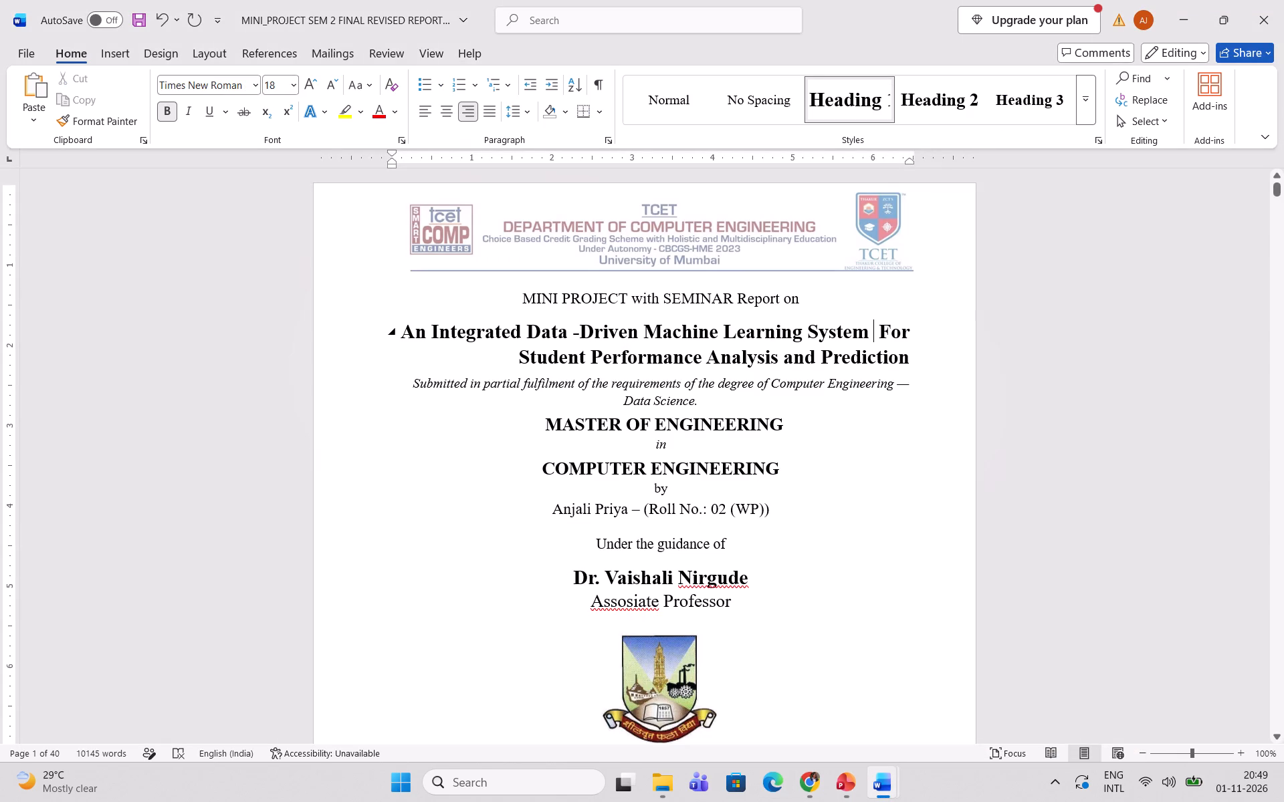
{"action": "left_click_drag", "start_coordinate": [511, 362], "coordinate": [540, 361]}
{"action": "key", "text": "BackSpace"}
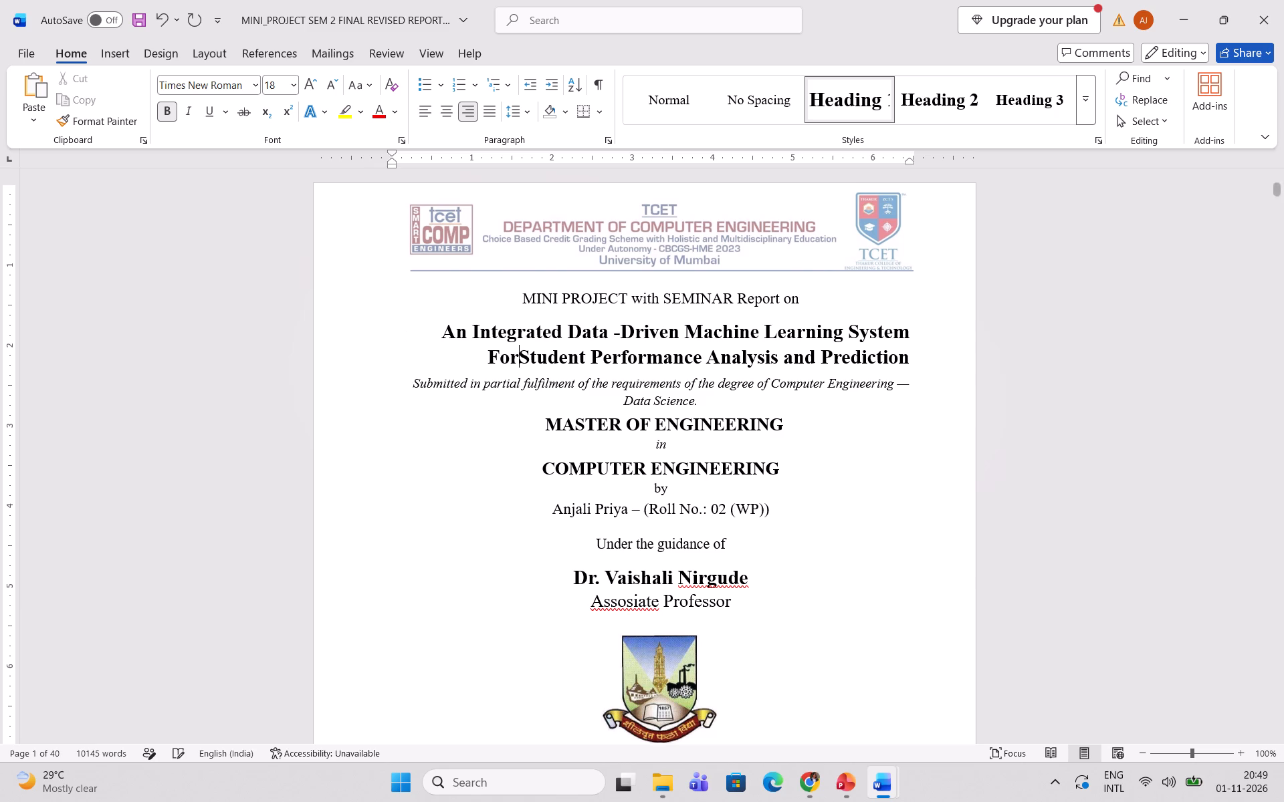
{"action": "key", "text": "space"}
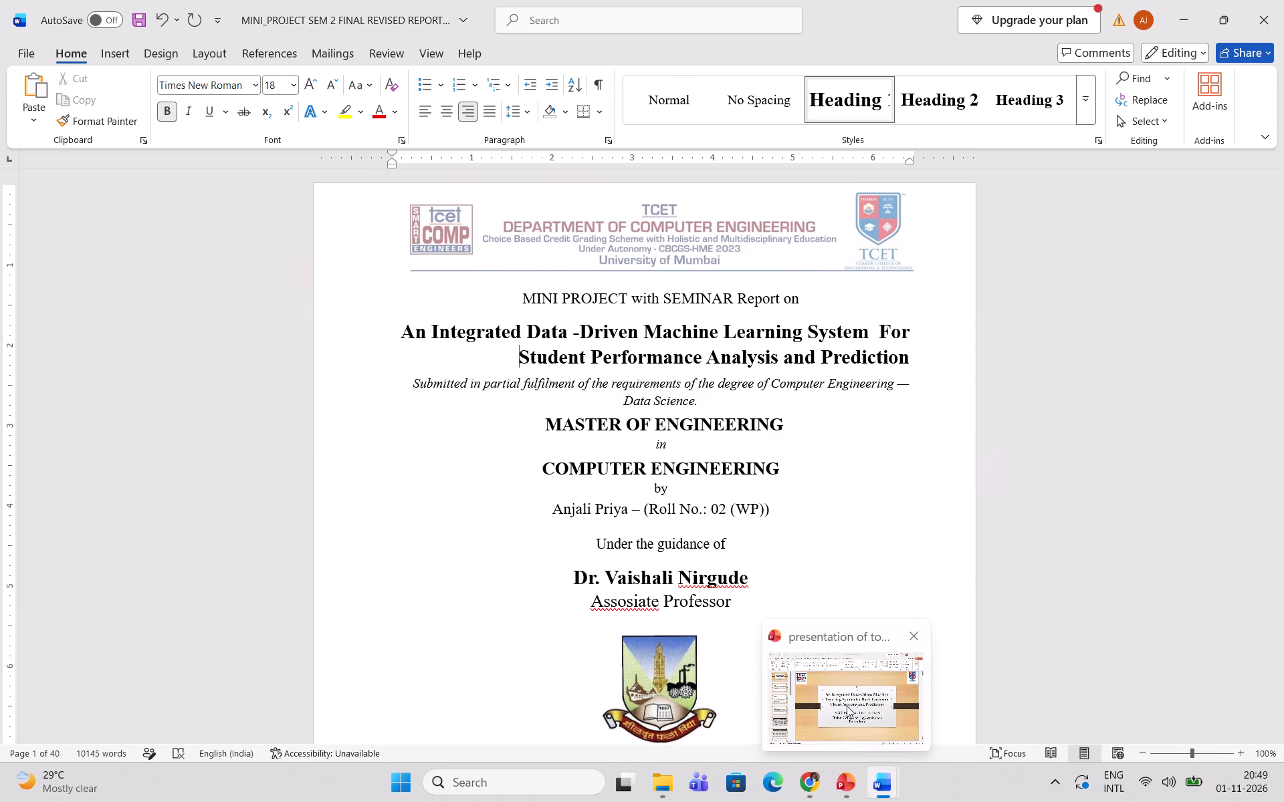
Return to the PowerPoint presentation and examine the first slide's title, especially the wording from "Bank Customer" onward.
{"action": "left_click", "coordinate": [847, 706]}
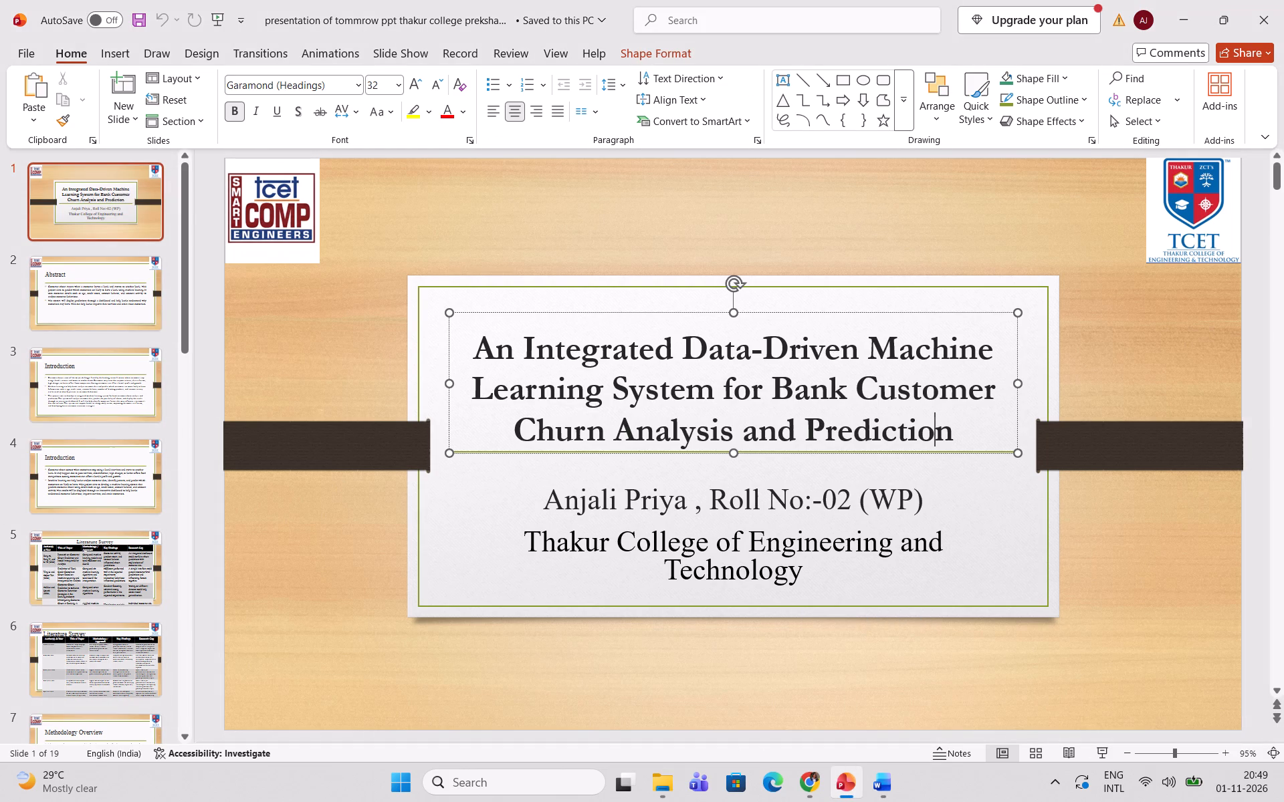
{"action": "left_click_drag", "start_coordinate": [962, 436], "coordinate": [733, 349]}
{"action": "left_click", "coordinate": [731, 351]}
{"action": "left_click_drag", "start_coordinate": [691, 348], "coordinate": [798, 417]}
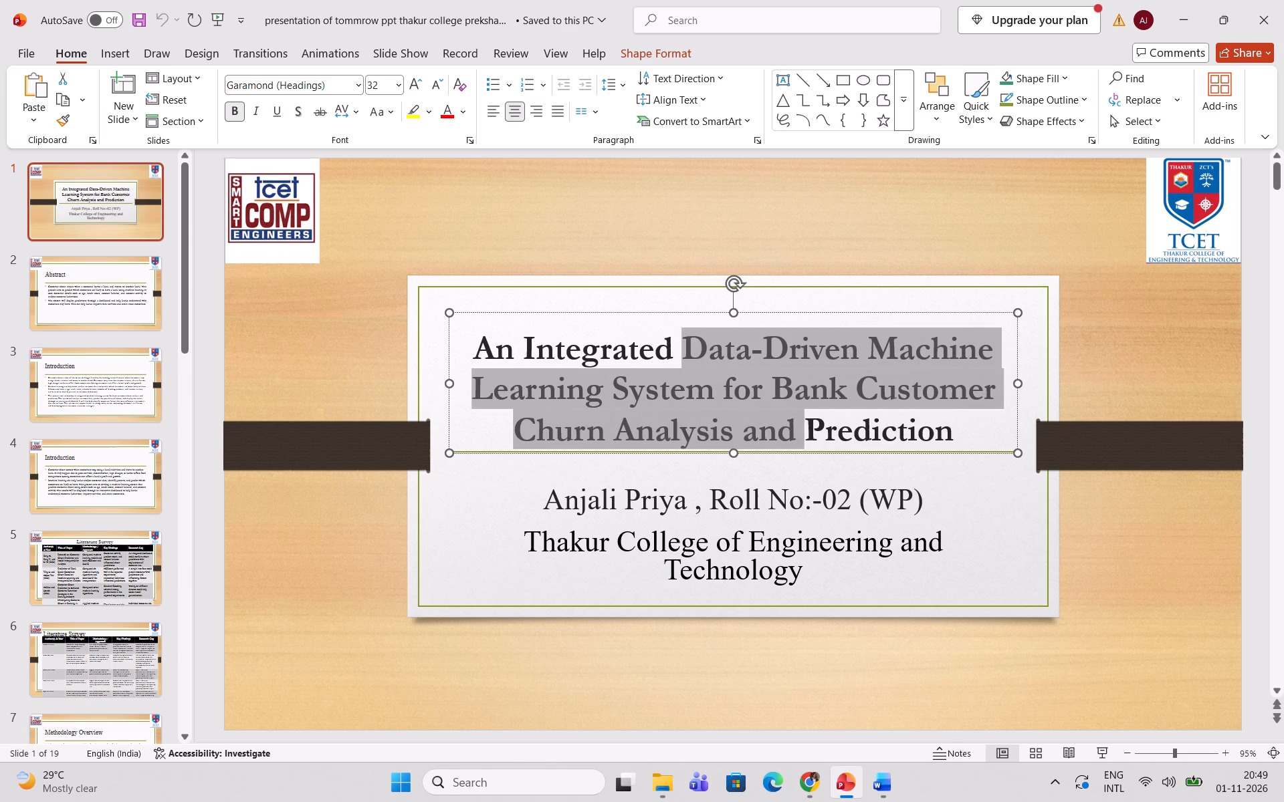
{"action": "left_click_drag", "start_coordinate": [798, 417], "coordinate": [888, 432]}
{"action": "left_click", "coordinate": [888, 432]}
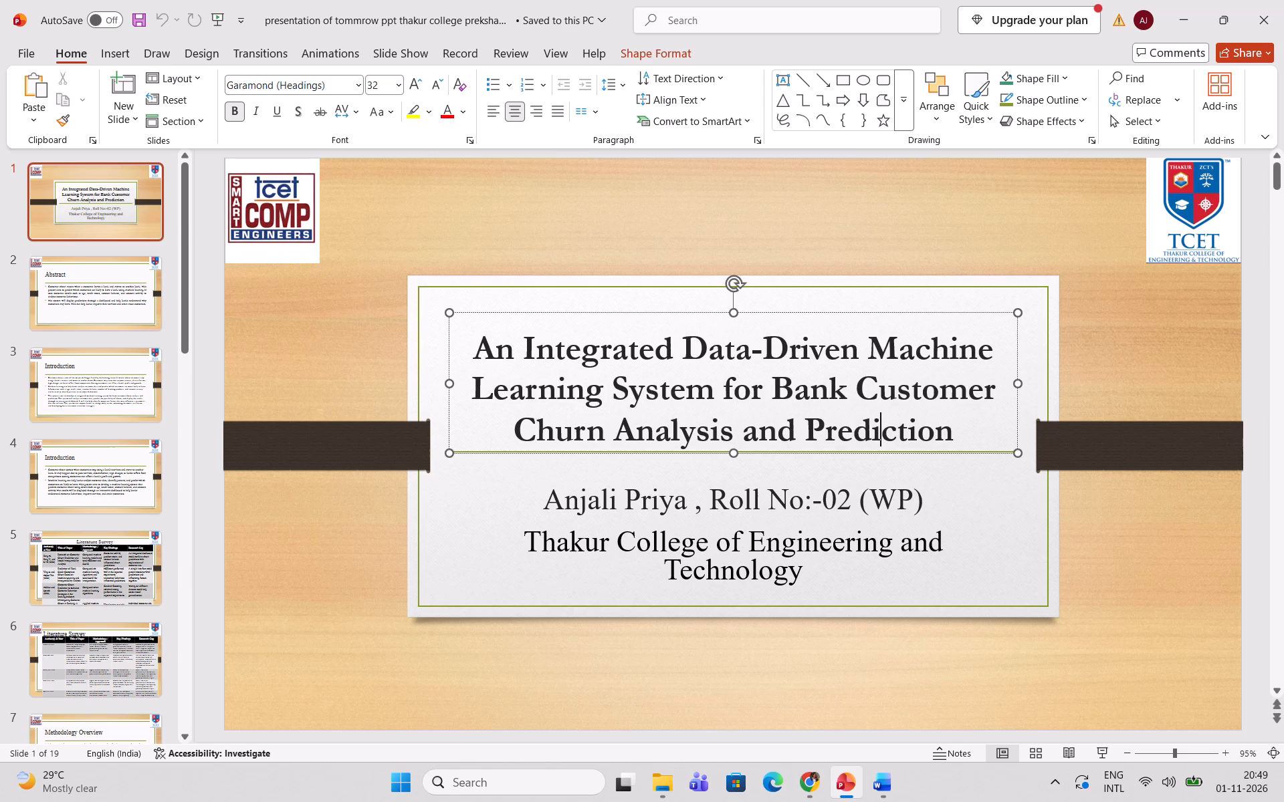
{"action": "left_click", "coordinate": [752, 376]}
{"action": "left_click", "coordinate": [774, 388]}
{"action": "left_click_drag", "start_coordinate": [778, 388], "coordinate": [820, 390]}
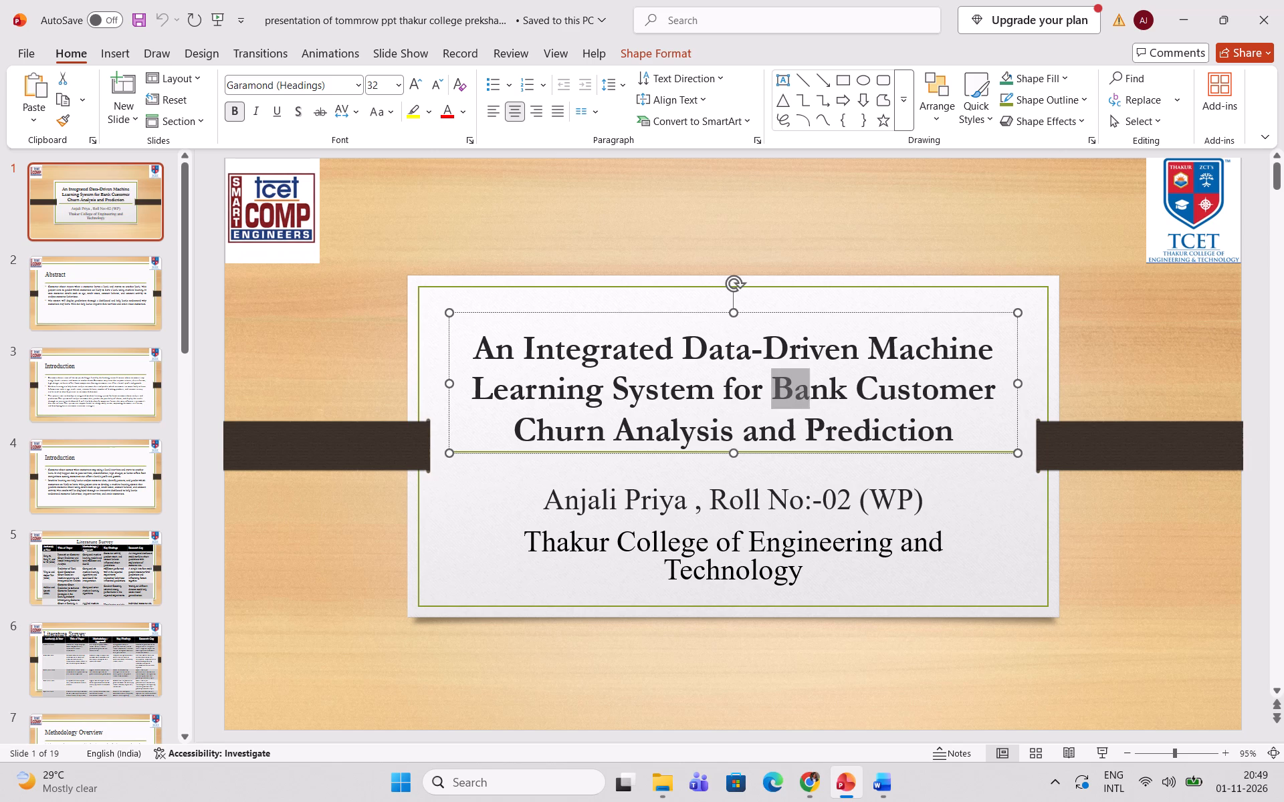
{"action": "left_click_drag", "start_coordinate": [820, 390], "coordinate": [841, 423]}
{"action": "left_click", "coordinate": [841, 423]}
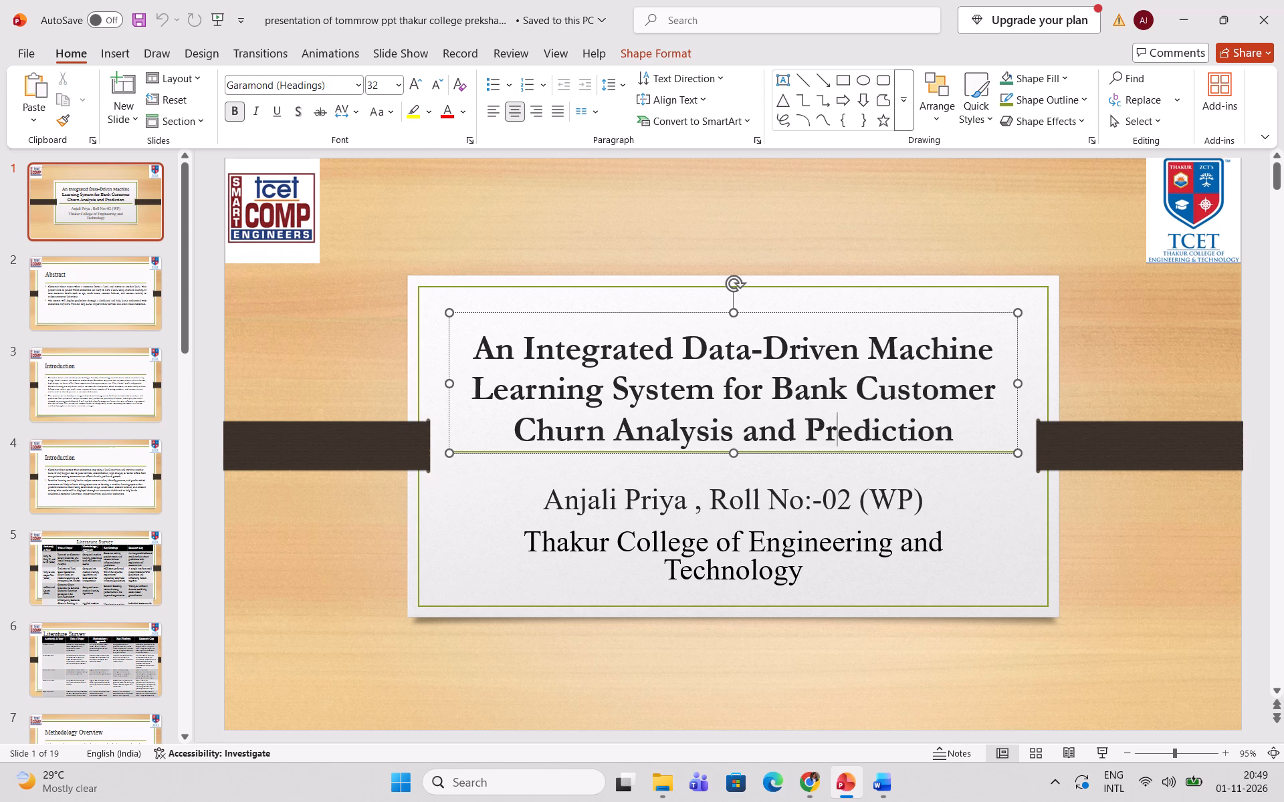
{"action": "left_click", "coordinate": [761, 386]}
{"action": "left_click", "coordinate": [775, 386]}
{"action": "left_click", "coordinate": [764, 392]}
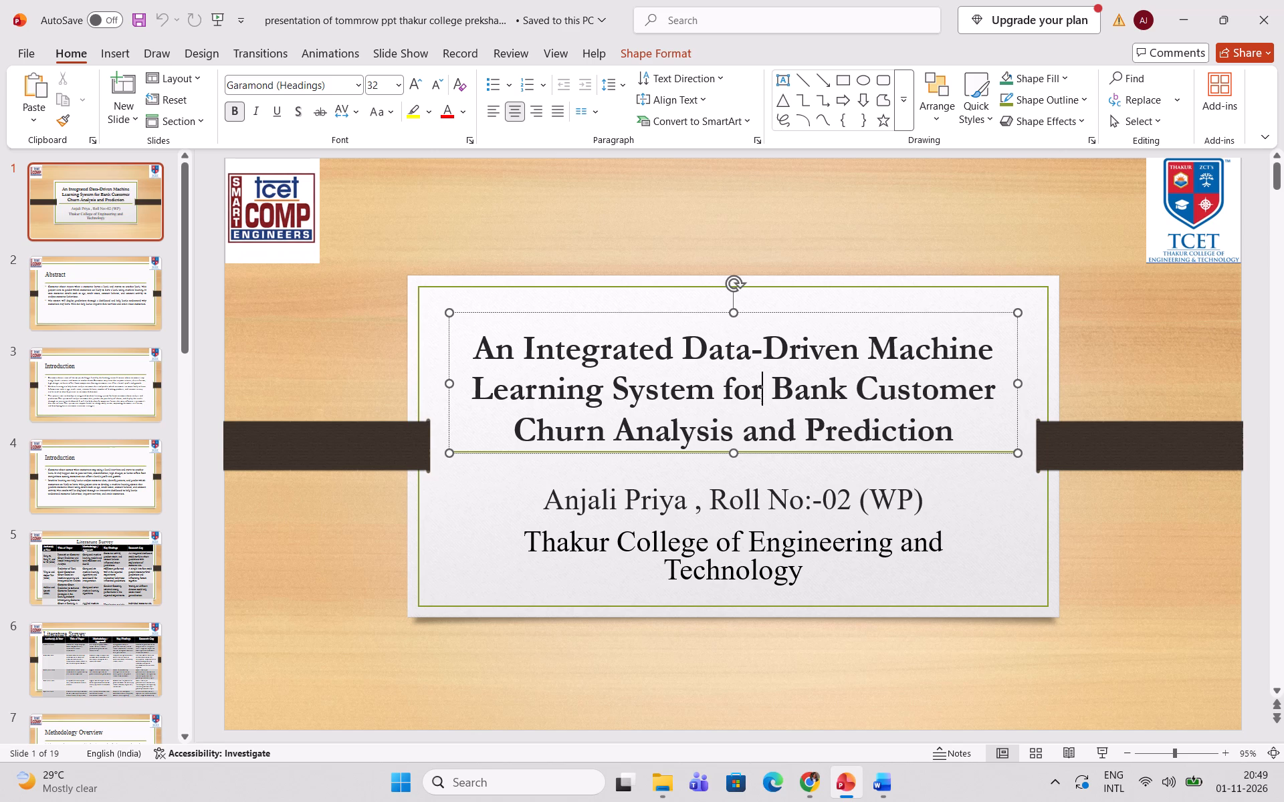
{"action": "left_click", "coordinate": [776, 391]}
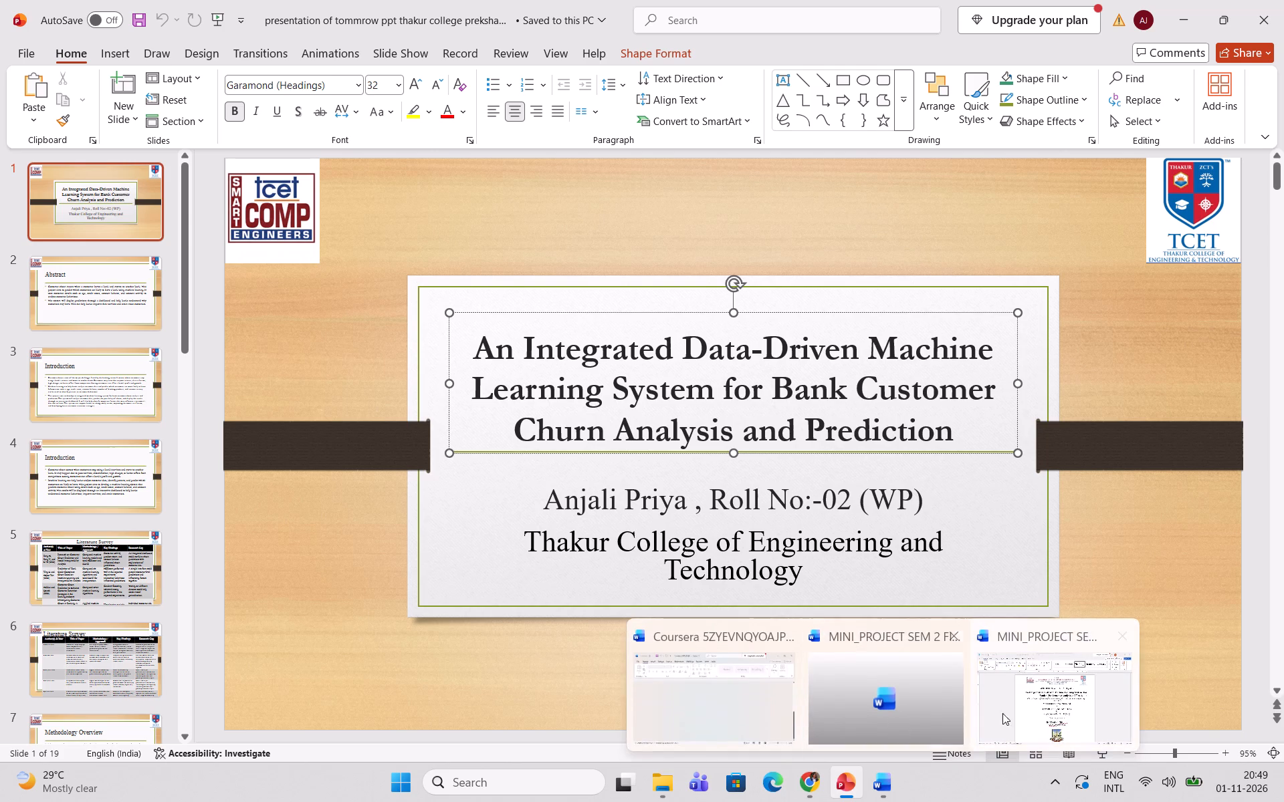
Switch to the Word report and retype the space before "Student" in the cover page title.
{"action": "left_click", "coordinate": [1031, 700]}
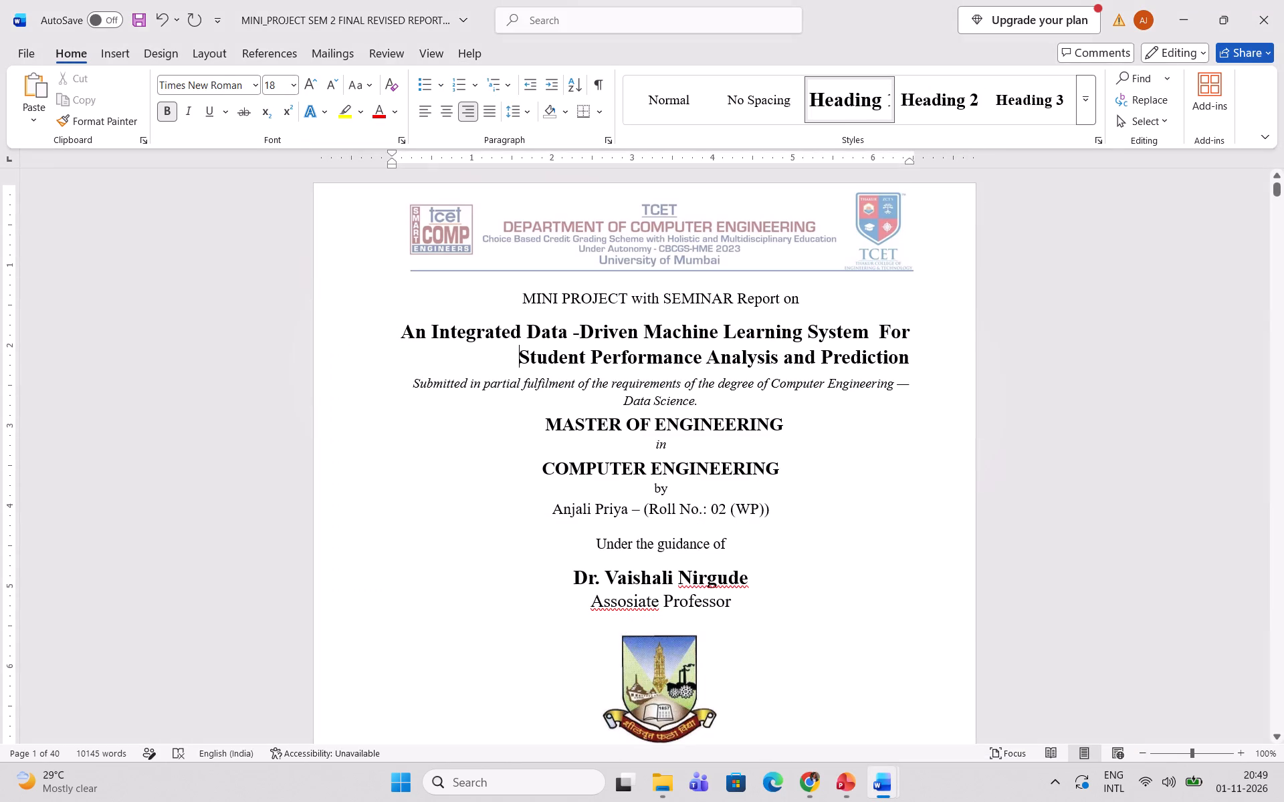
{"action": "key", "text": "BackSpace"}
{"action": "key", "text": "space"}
Switch back to the PowerPoint presentation to check the project title on its first slide.
{"action": "scroll", "coordinate": [520, 408], "scroll_direction": "down", "scroll_amount": 1}
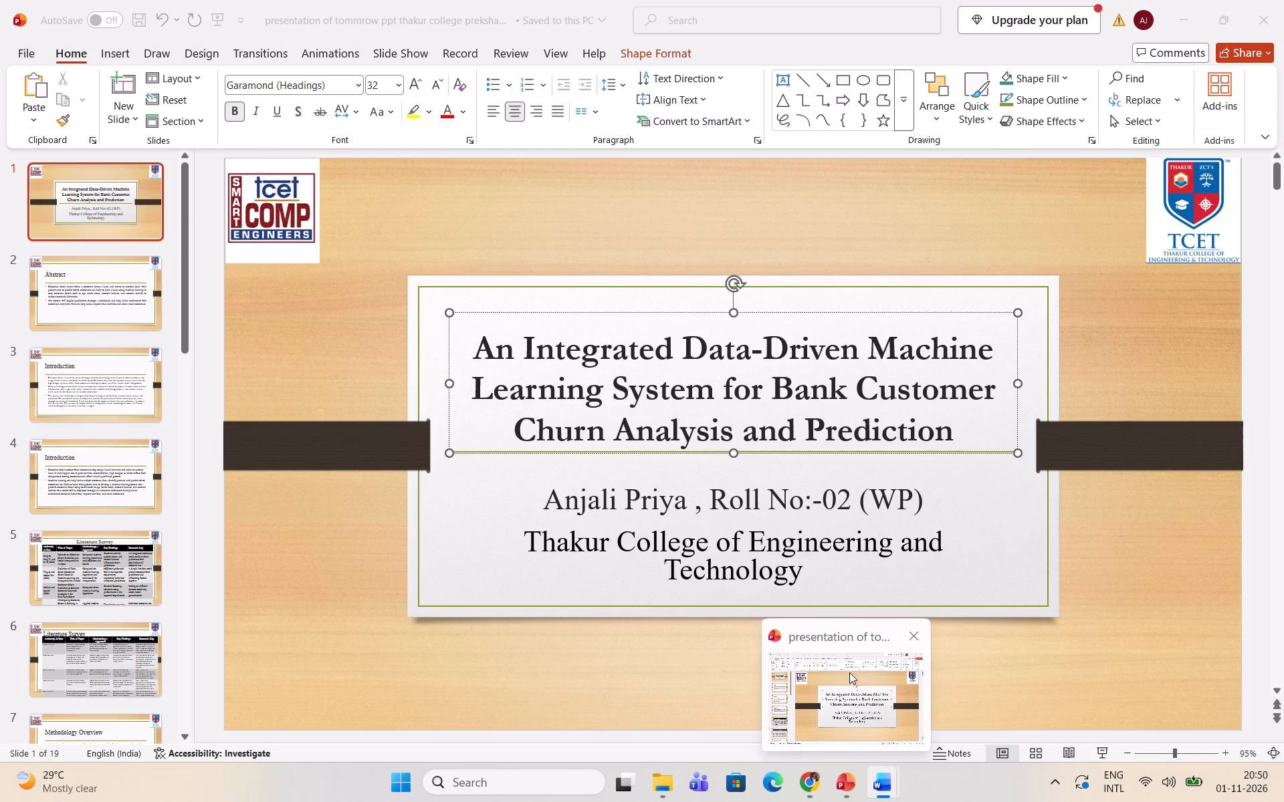
{"action": "left_click", "coordinate": [849, 672]}
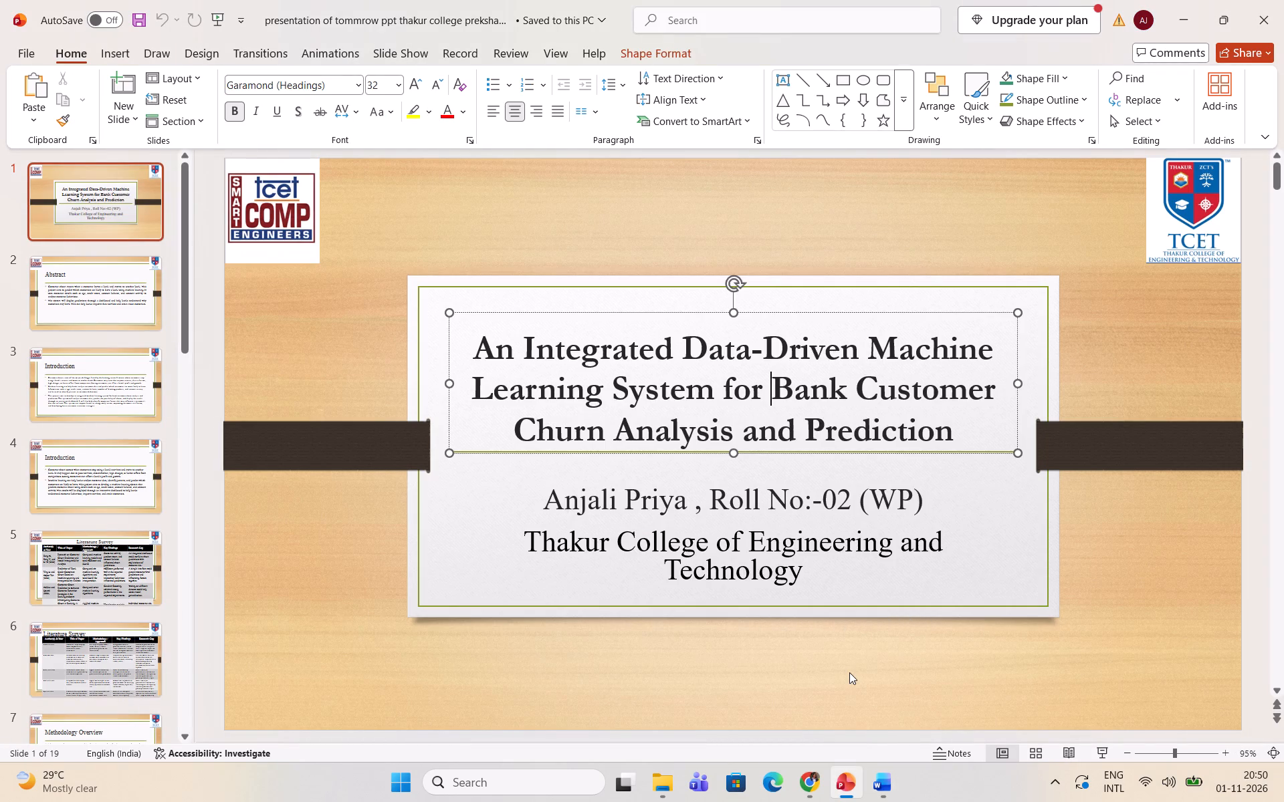
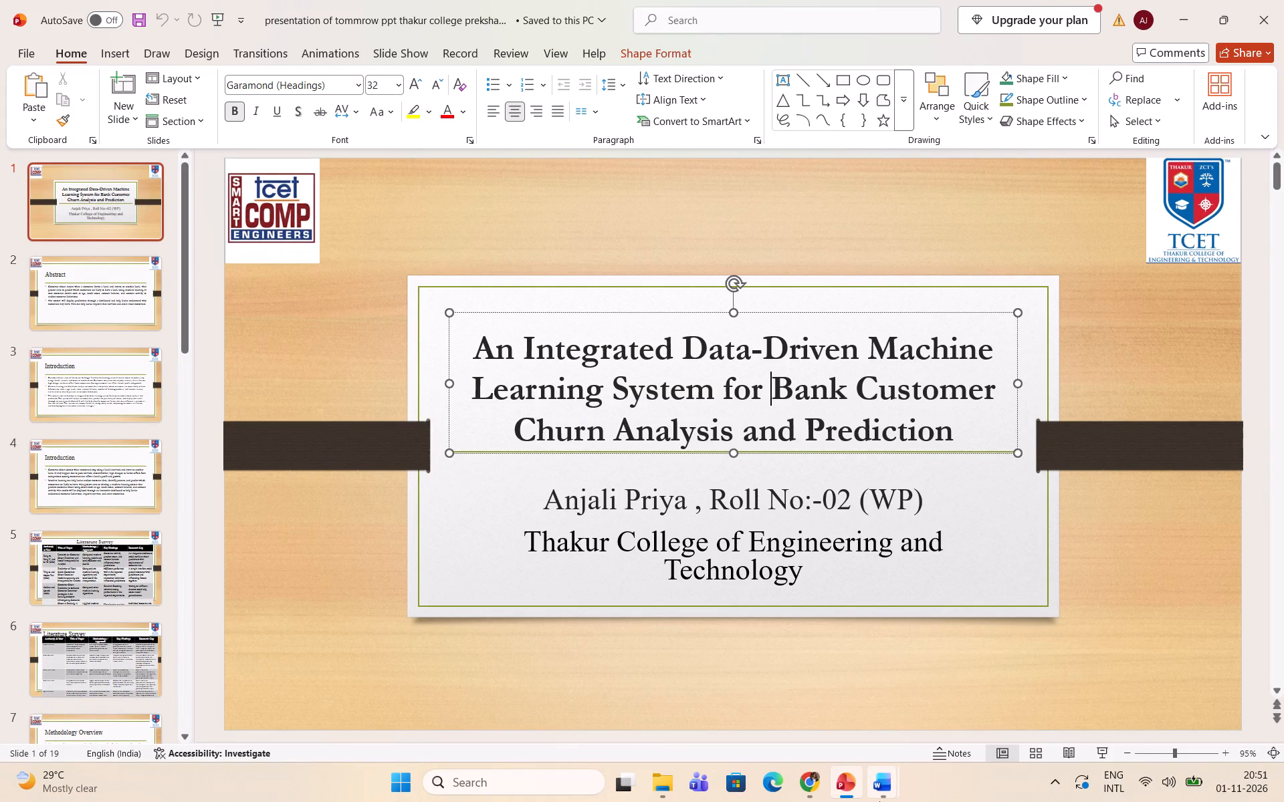
Switch between the Word report and the PowerPoint presentation to compare the cover page title with the first slide's title.
{"action": "left_click", "coordinate": [773, 438]}
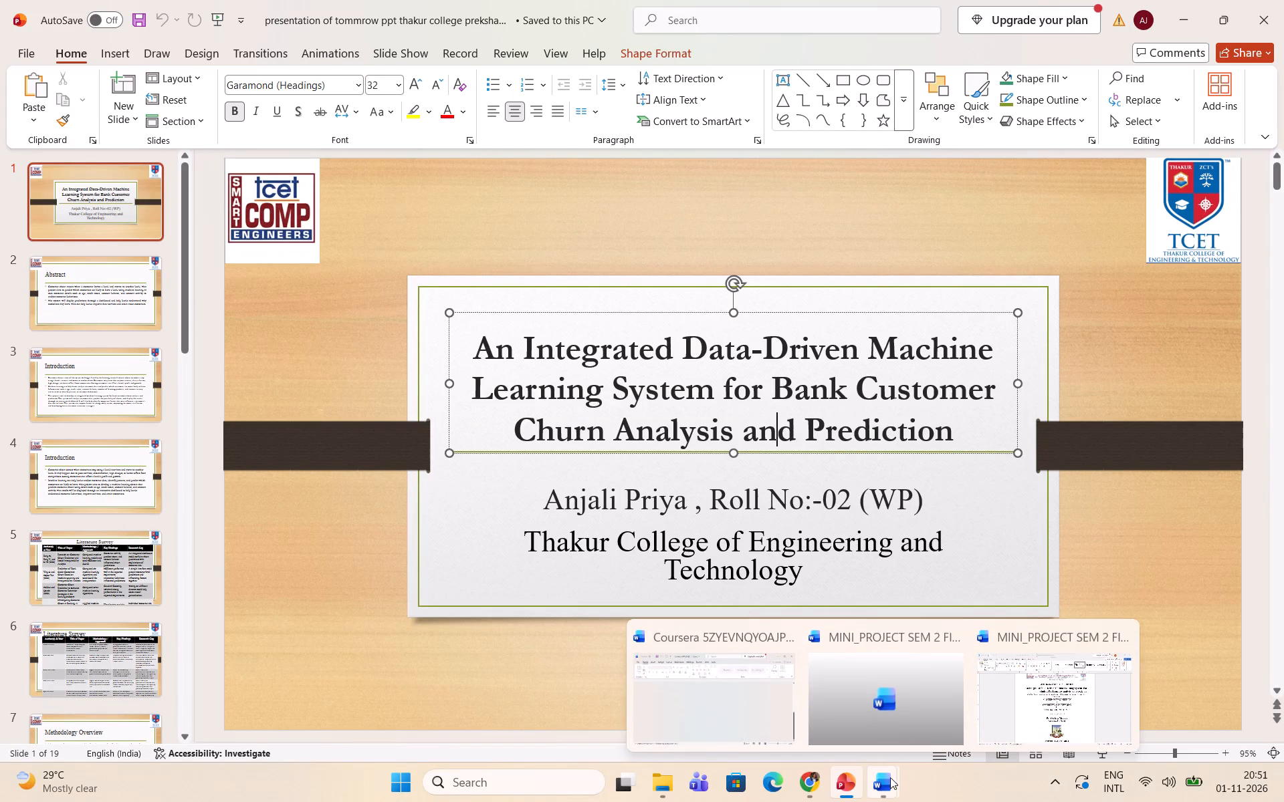
{"action": "left_click", "coordinate": [1058, 695]}
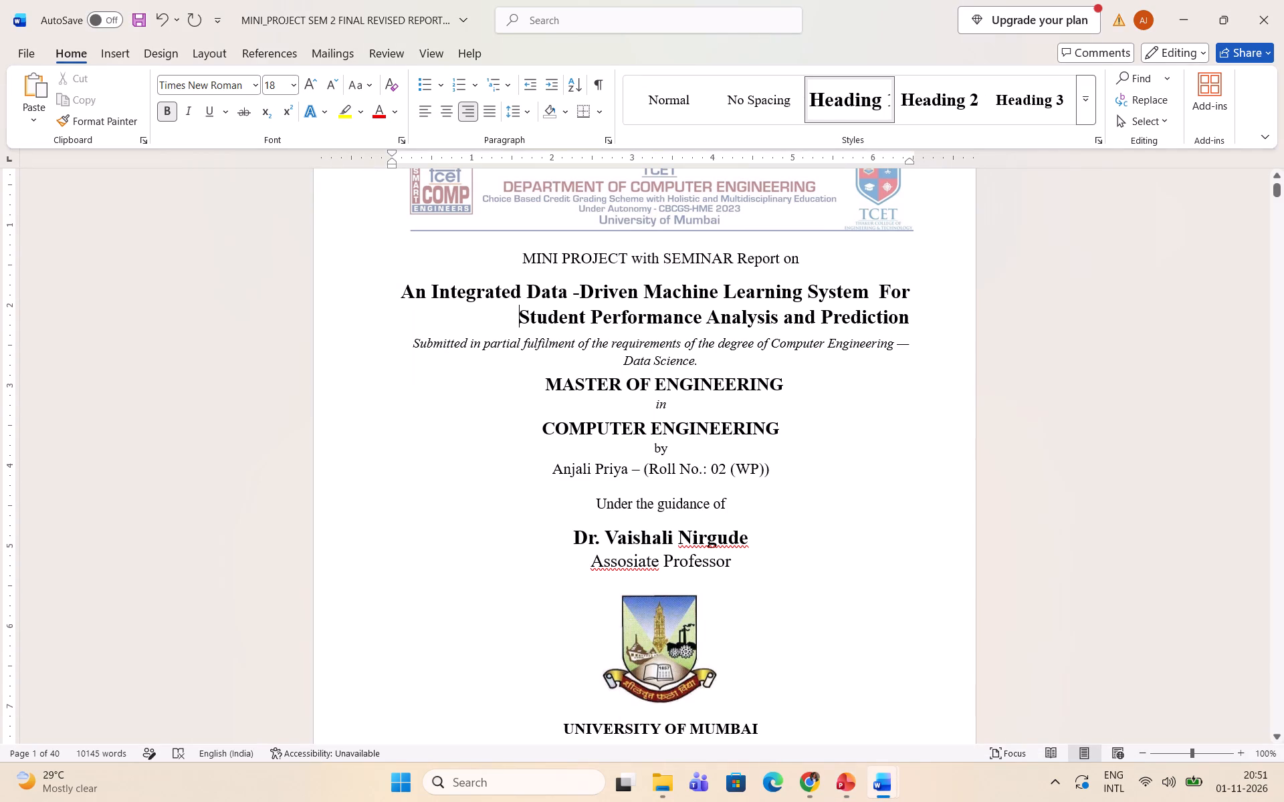
{"action": "left_click", "coordinate": [841, 704]}
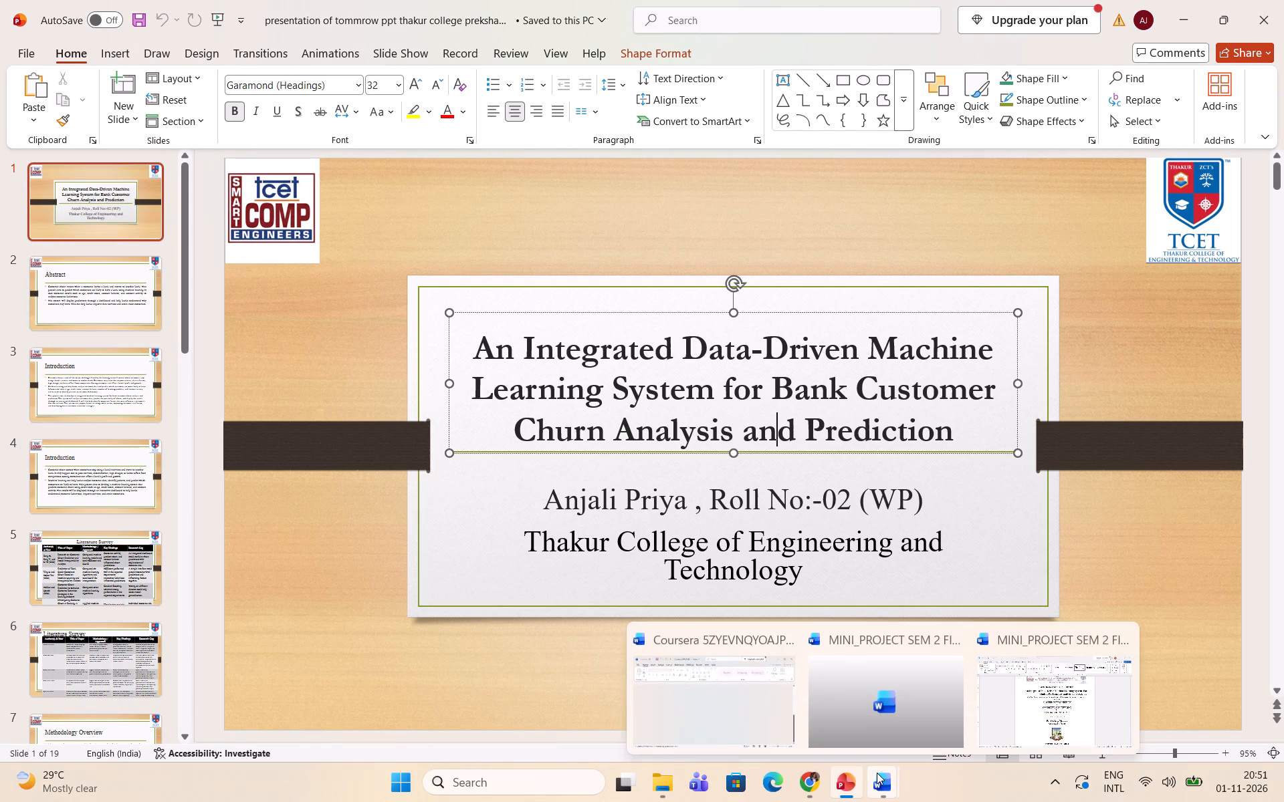
{"action": "left_click", "coordinate": [1047, 706]}
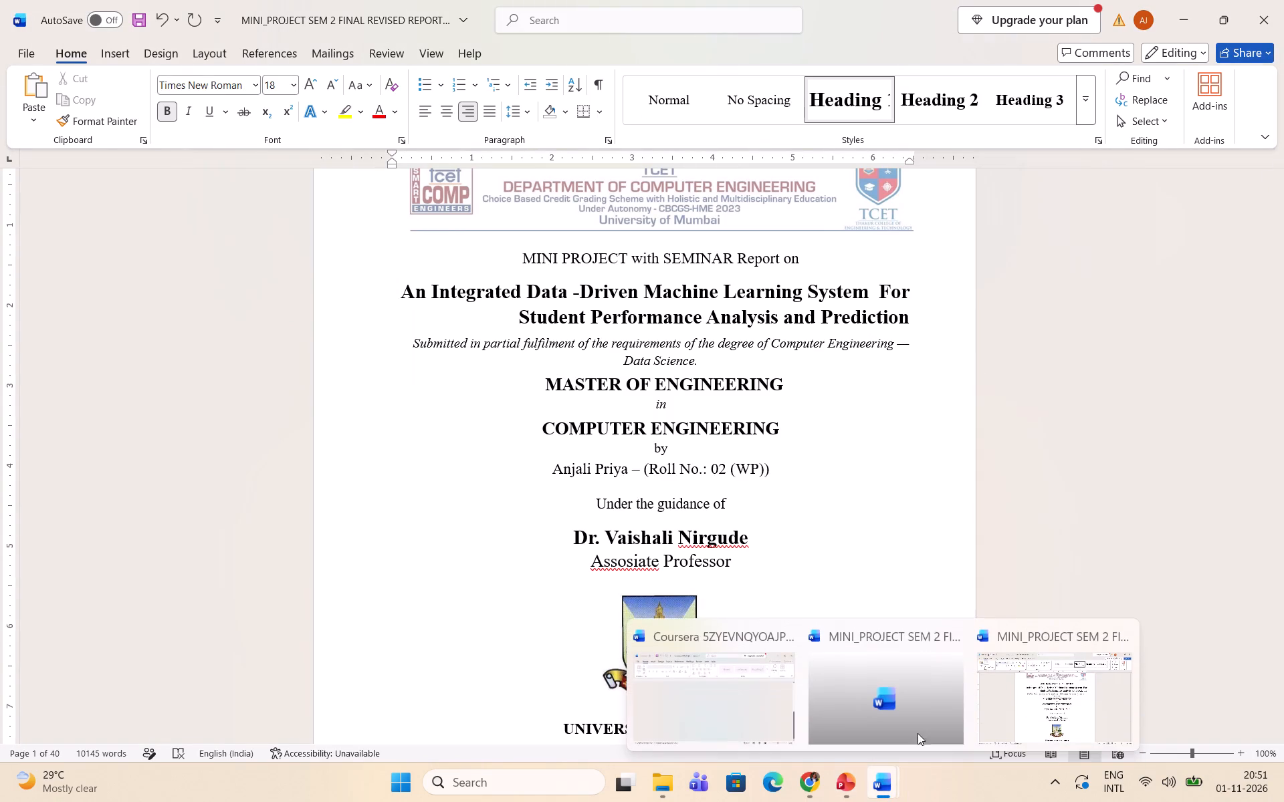
{"action": "left_click", "coordinate": [1037, 694]}
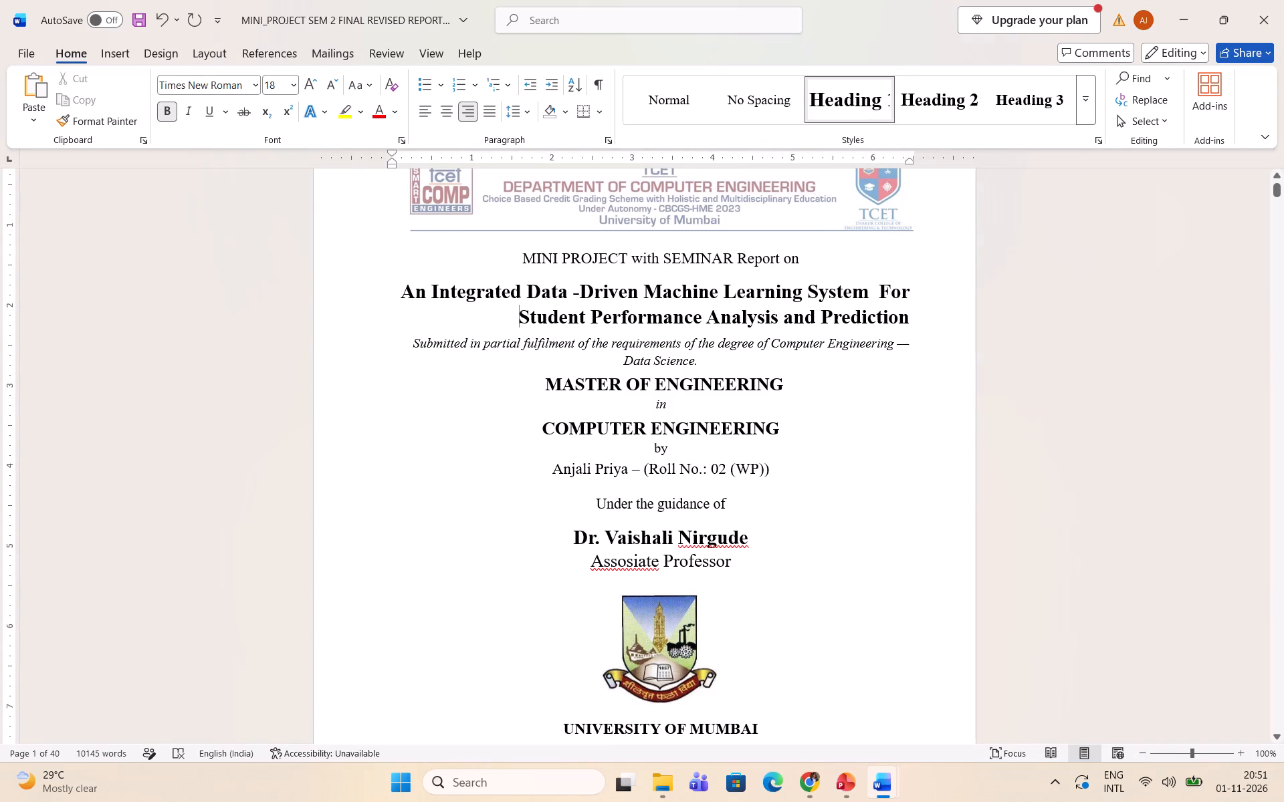
{"action": "left_click", "coordinate": [848, 698]}
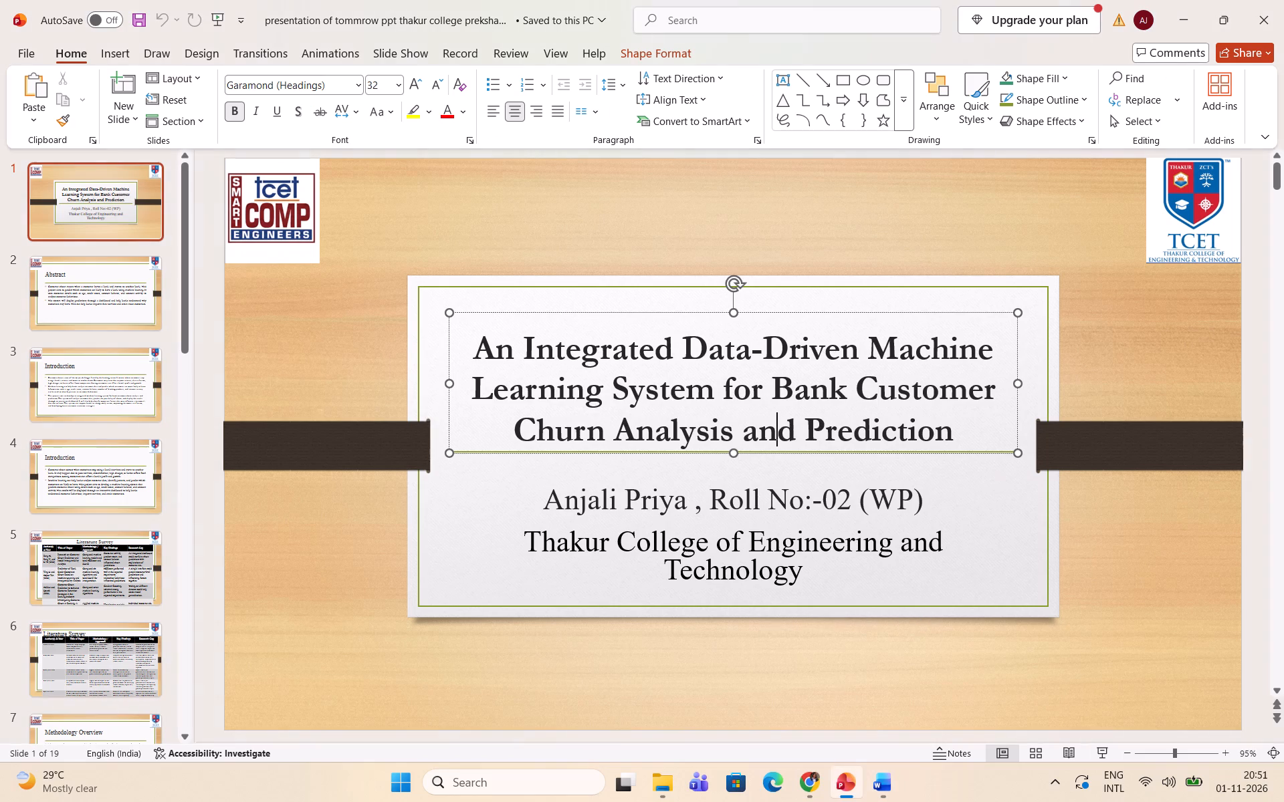
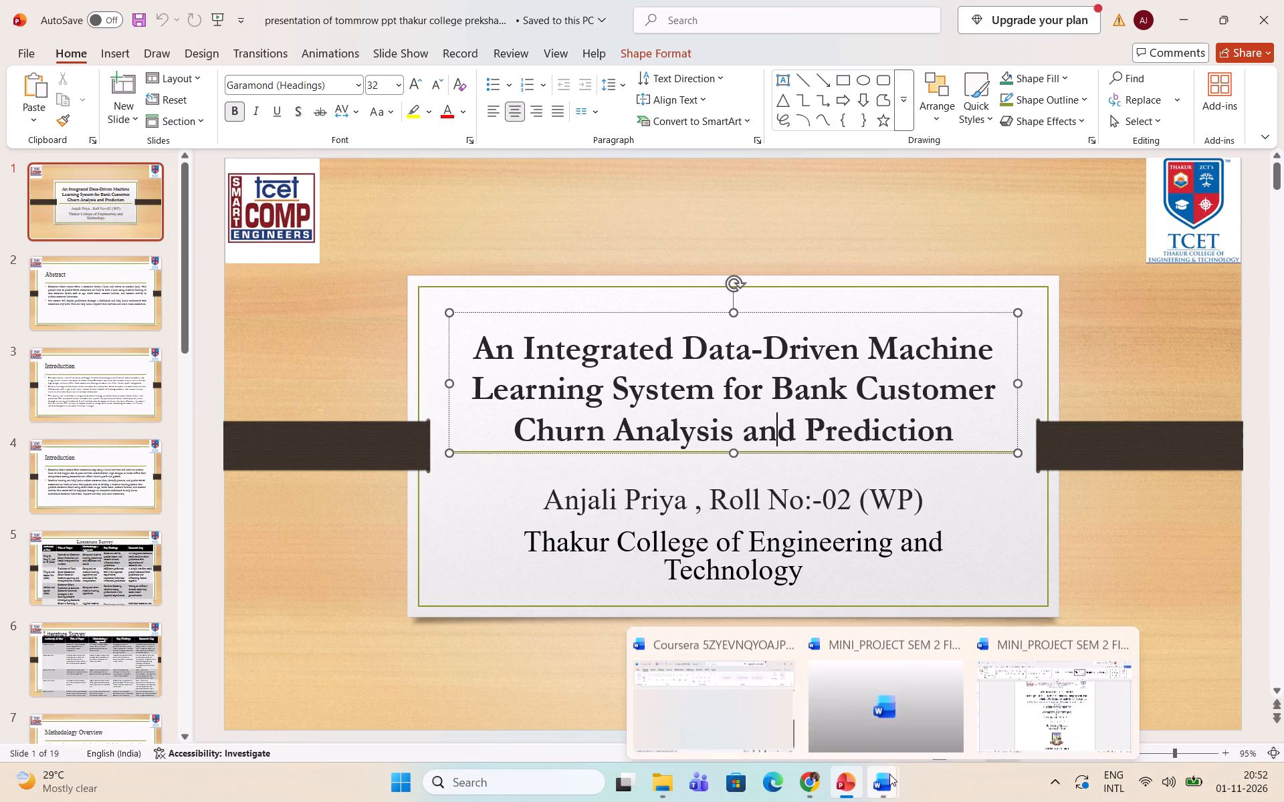
Switch from the presentation back to the mini project report in Word, at the cover page title.
{"action": "left_click", "coordinate": [1093, 690]}
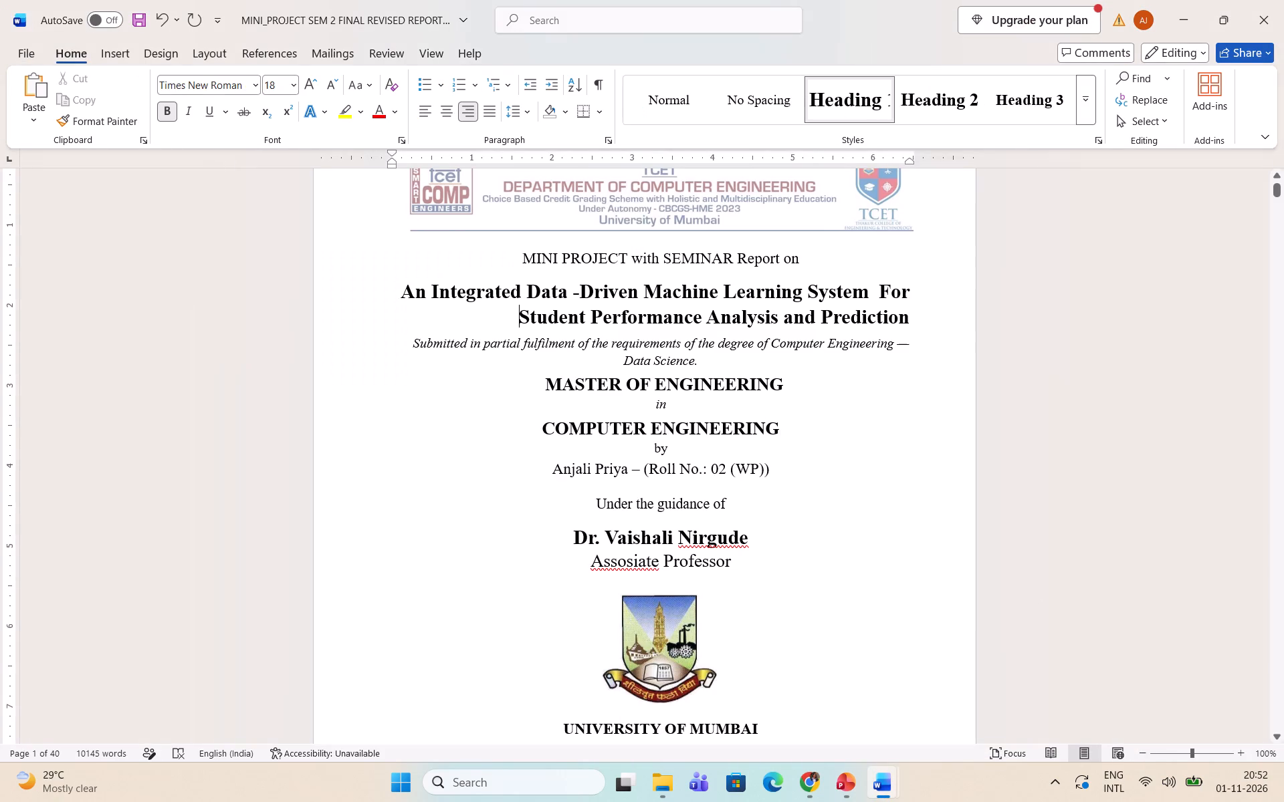
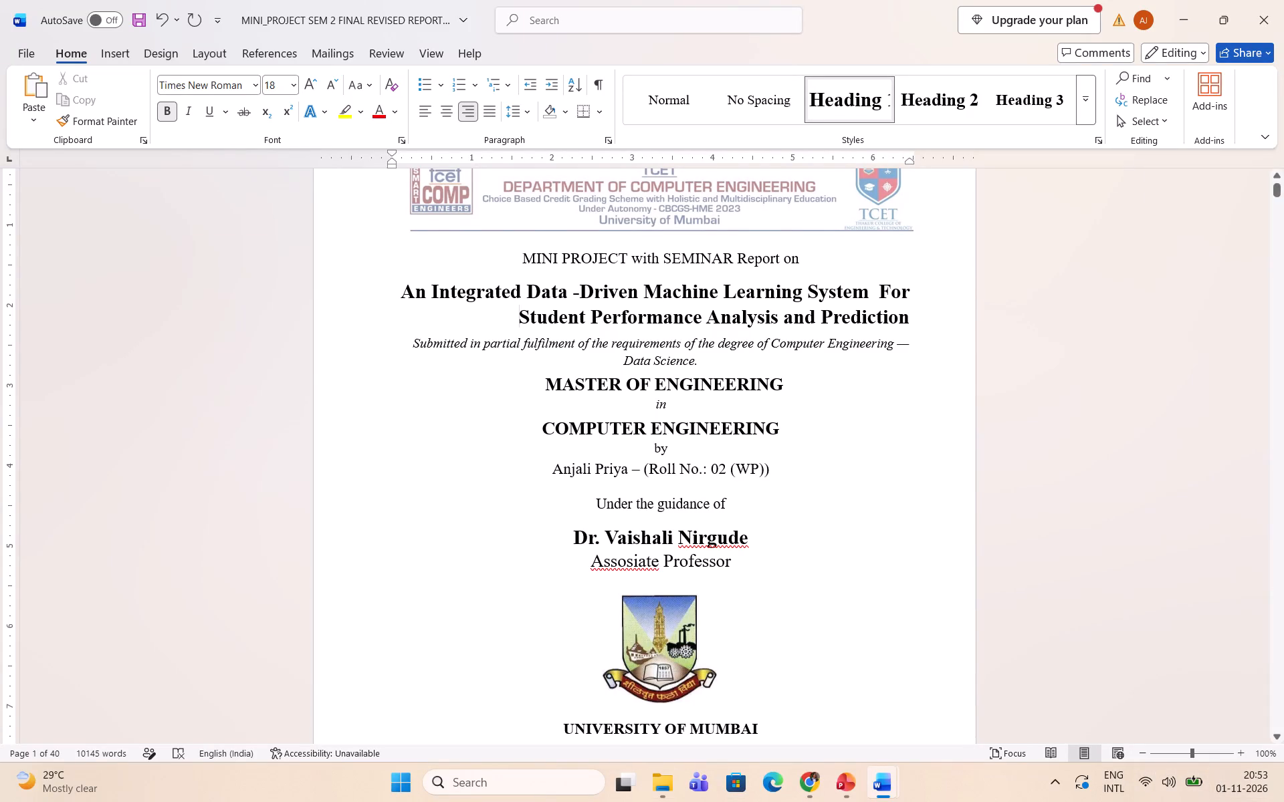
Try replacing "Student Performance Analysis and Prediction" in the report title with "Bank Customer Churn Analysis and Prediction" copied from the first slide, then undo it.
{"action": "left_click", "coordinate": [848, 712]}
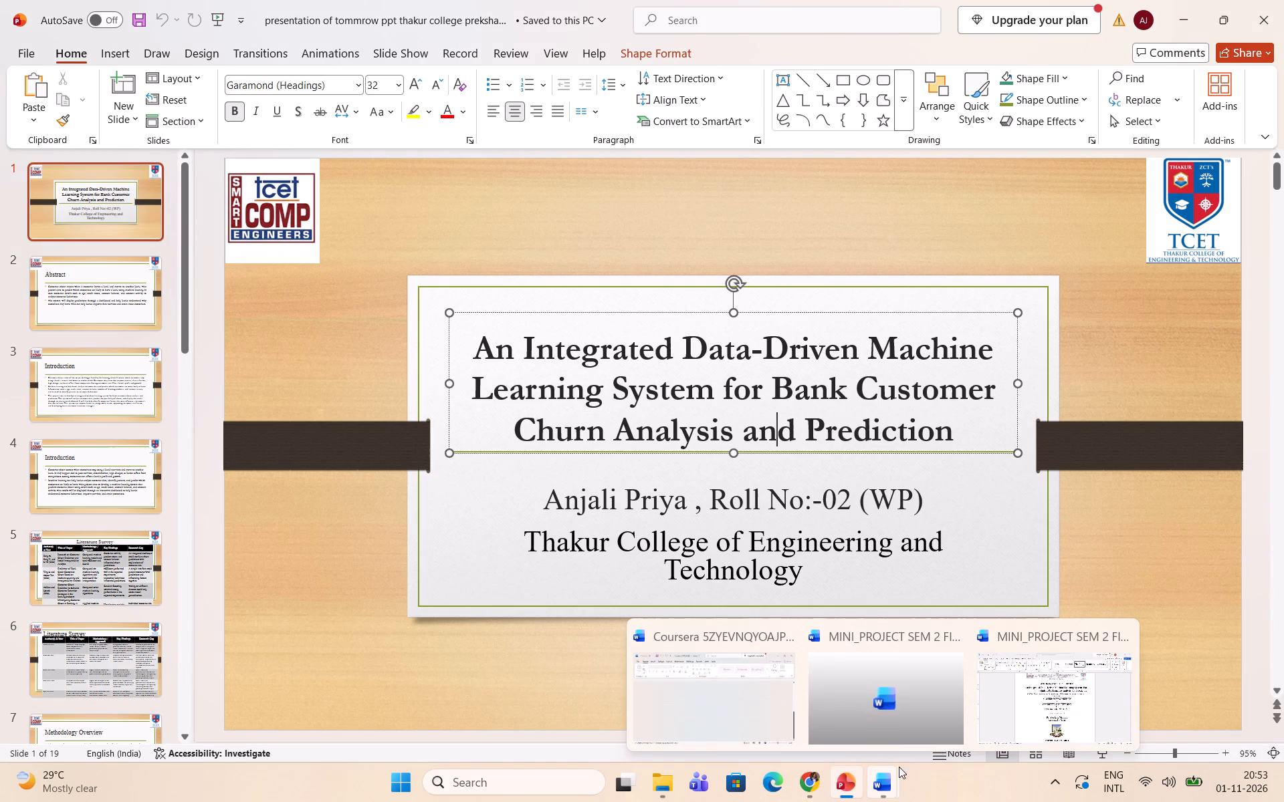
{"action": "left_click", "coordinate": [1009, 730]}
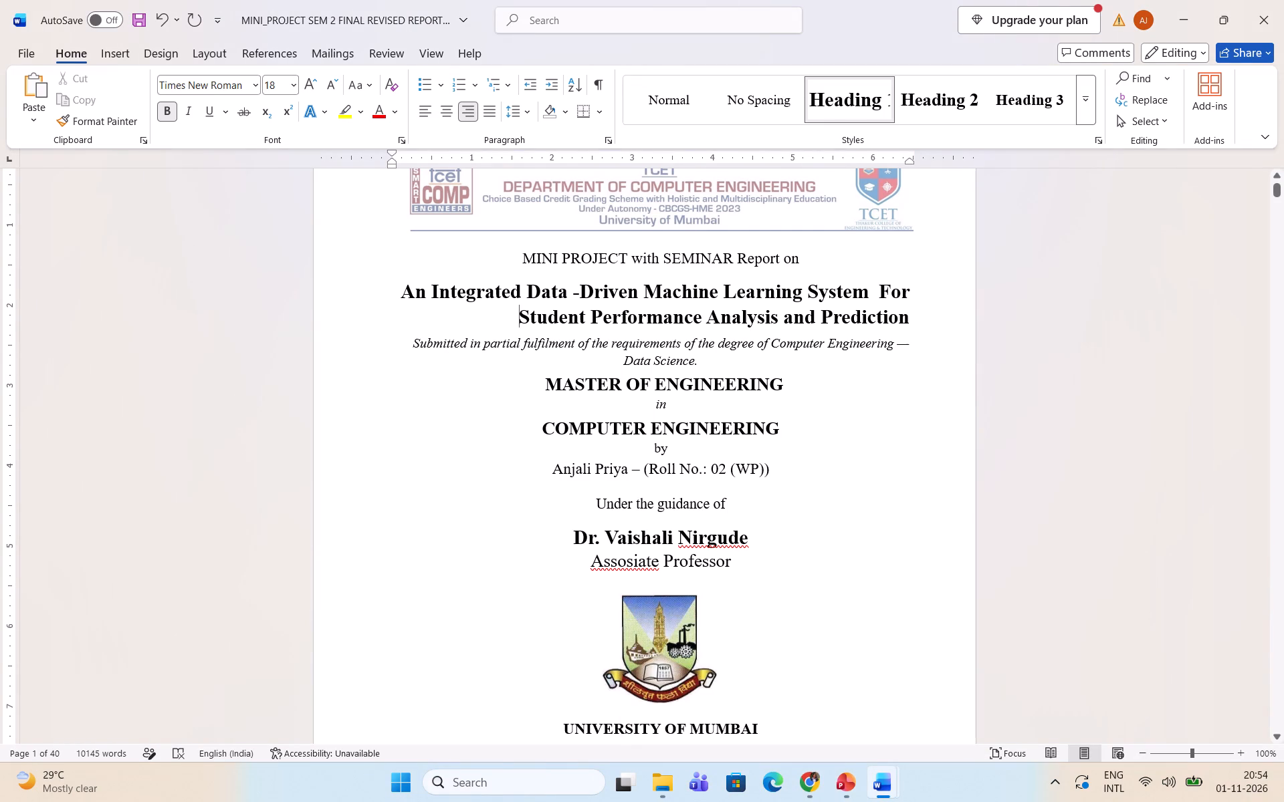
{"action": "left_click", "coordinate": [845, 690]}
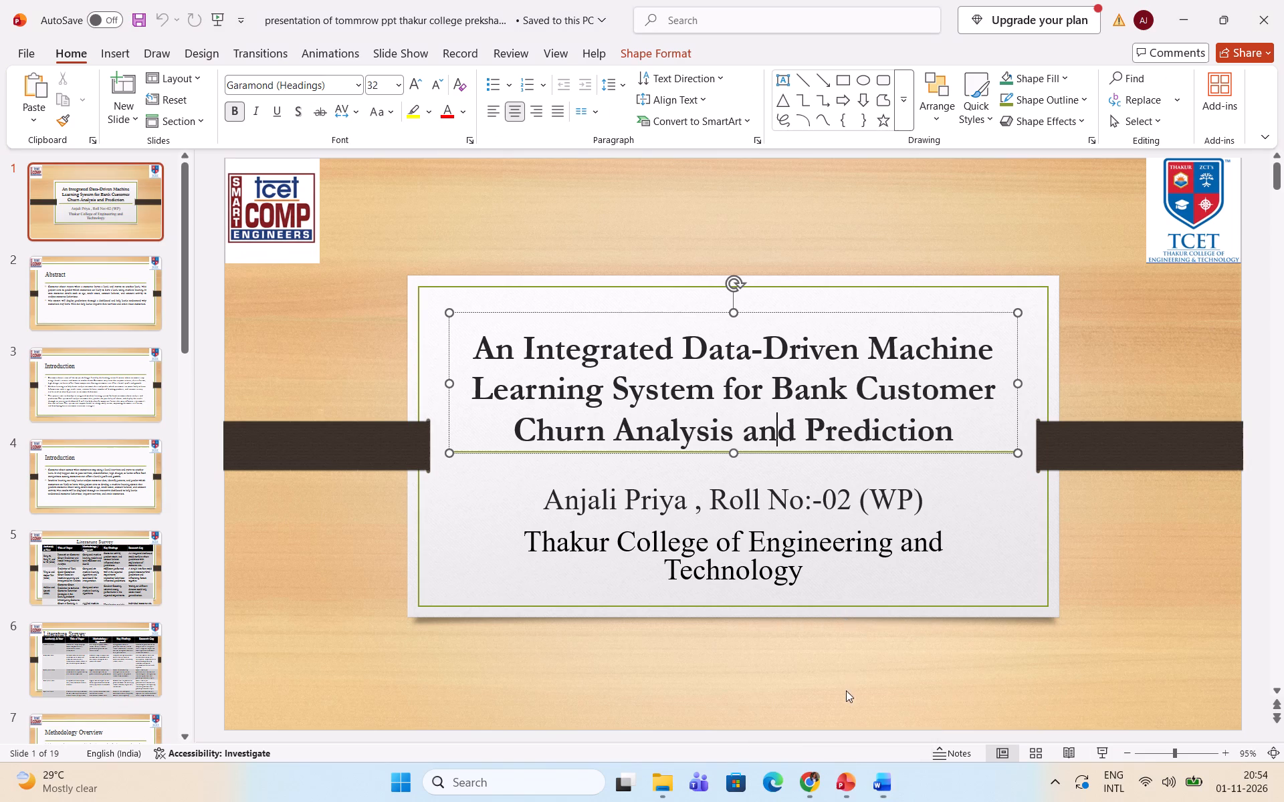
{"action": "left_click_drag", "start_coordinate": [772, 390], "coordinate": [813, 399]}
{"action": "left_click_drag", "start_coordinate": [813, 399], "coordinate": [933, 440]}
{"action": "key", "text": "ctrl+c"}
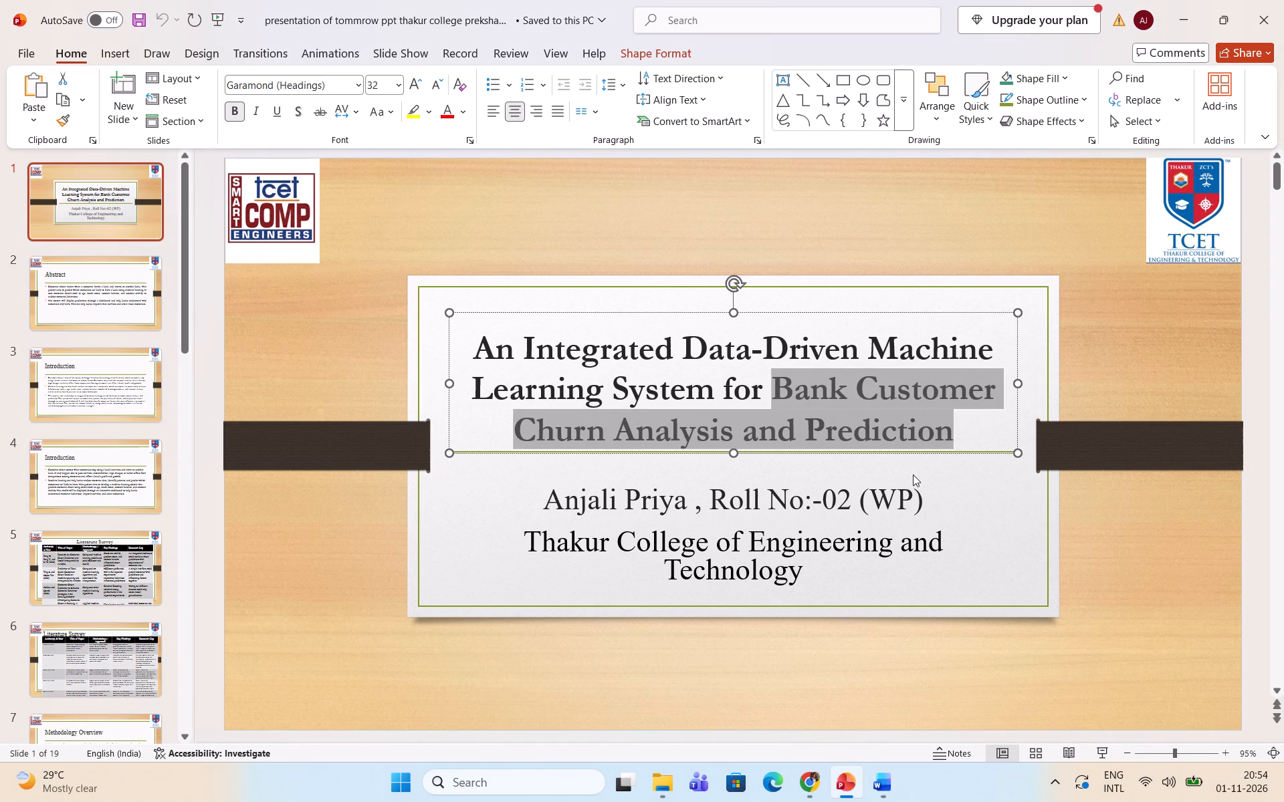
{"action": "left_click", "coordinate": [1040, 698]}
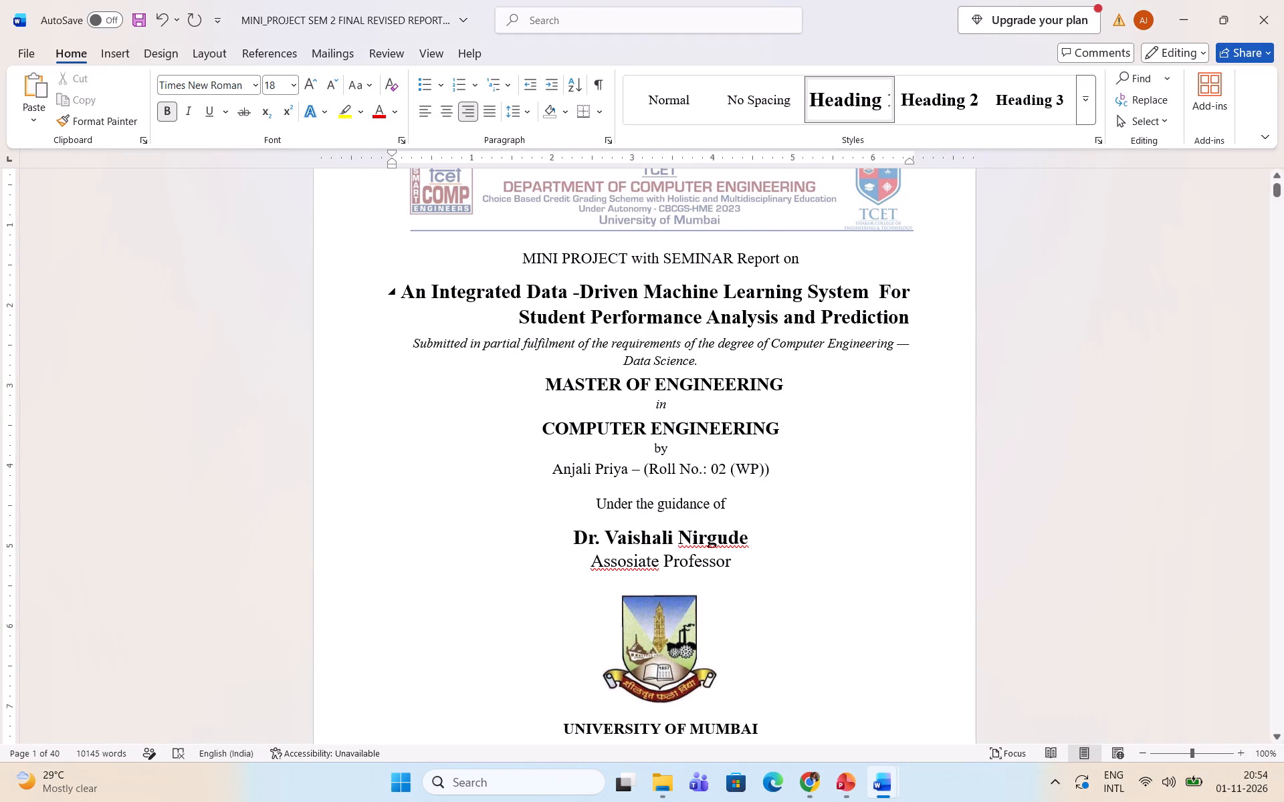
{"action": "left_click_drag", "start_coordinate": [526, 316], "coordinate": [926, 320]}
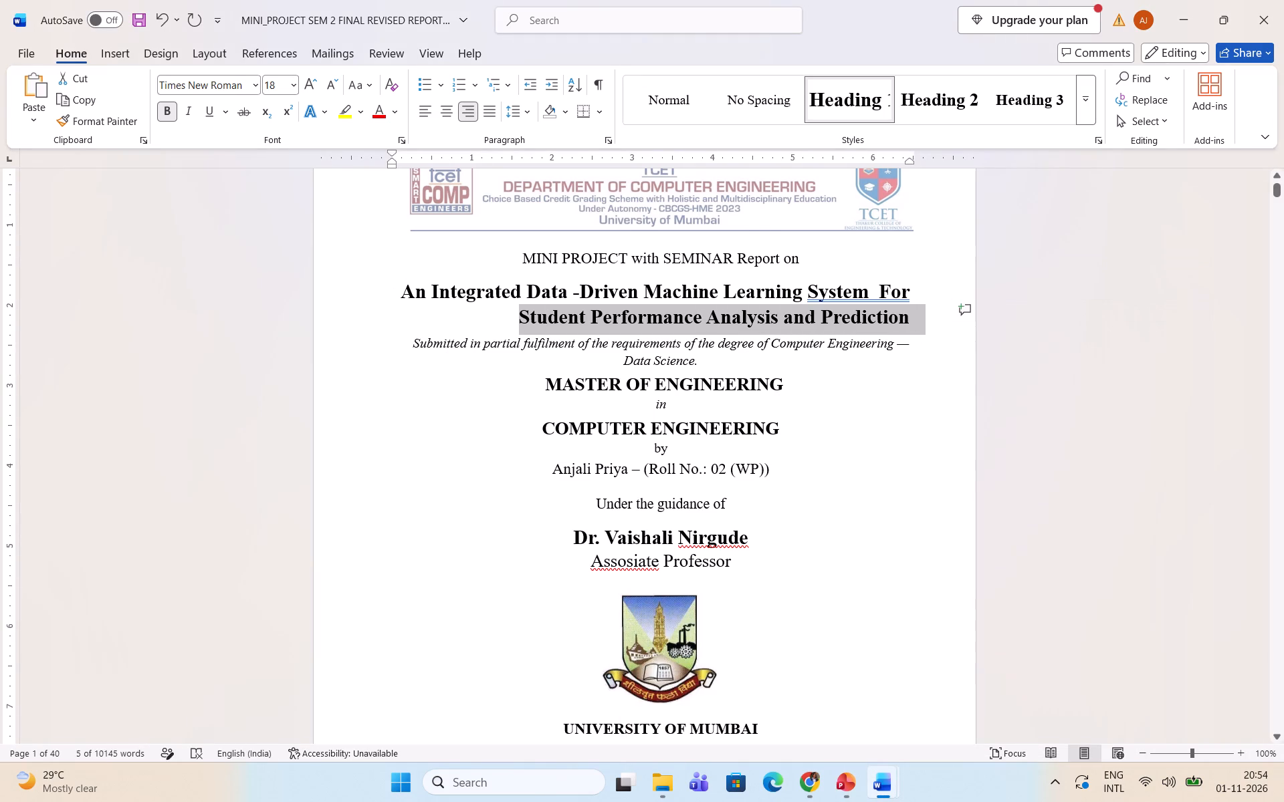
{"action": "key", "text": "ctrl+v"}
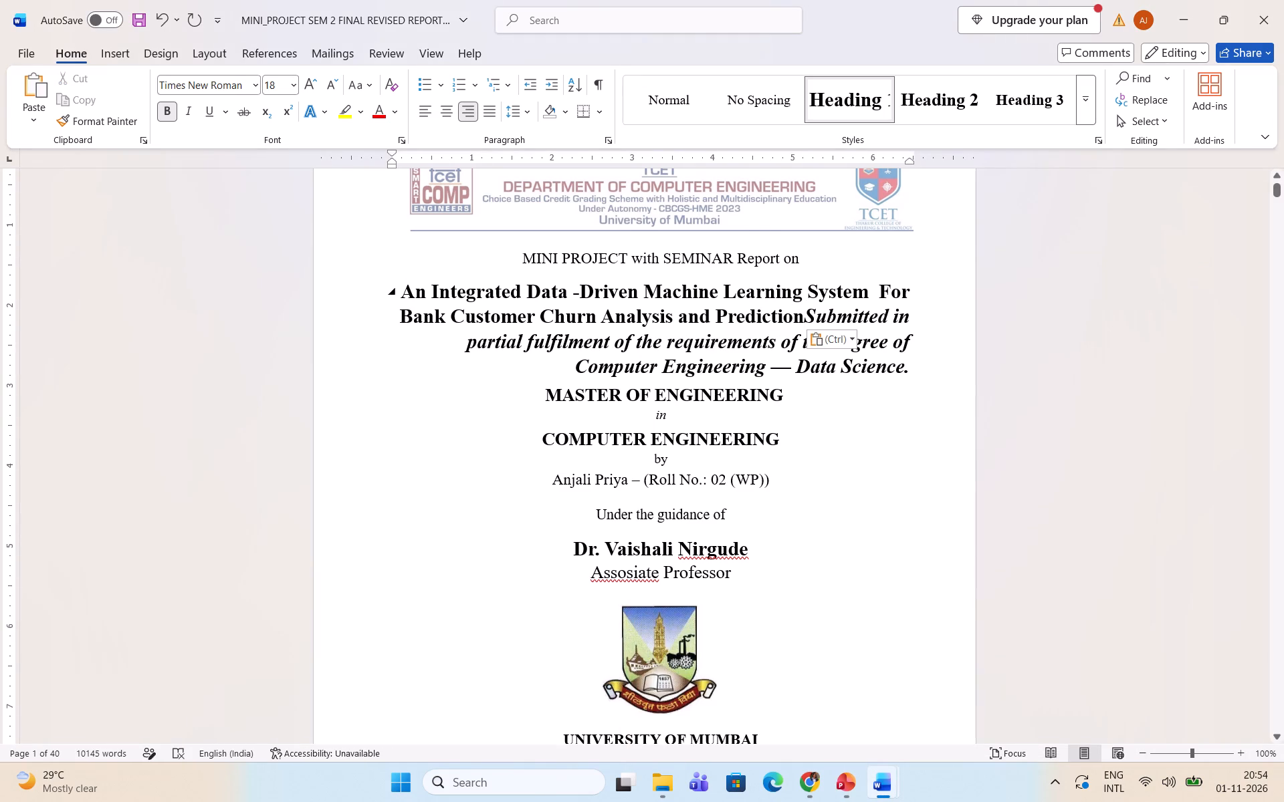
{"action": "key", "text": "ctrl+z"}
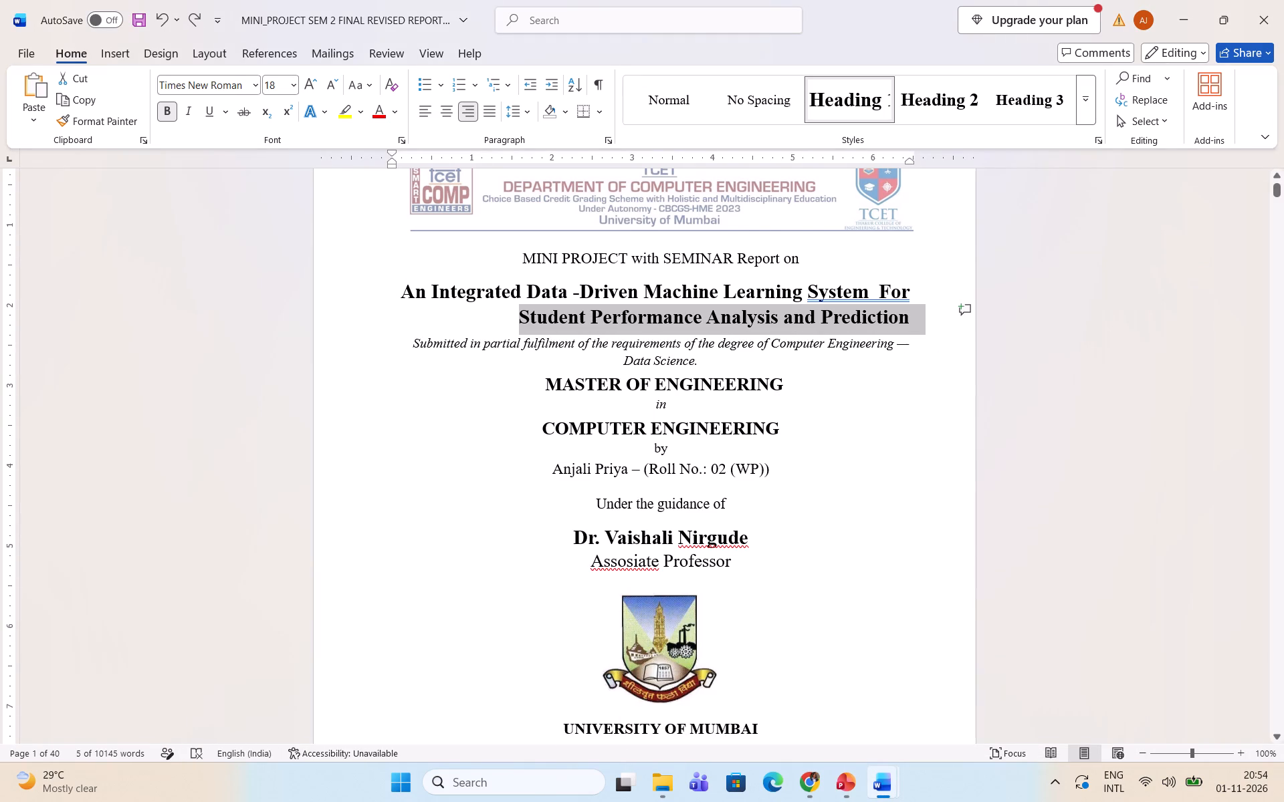
Delete the word "Student" from the cover page title, keeping a space between "For" and "Performance".
{"action": "left_click", "coordinate": [801, 317]}
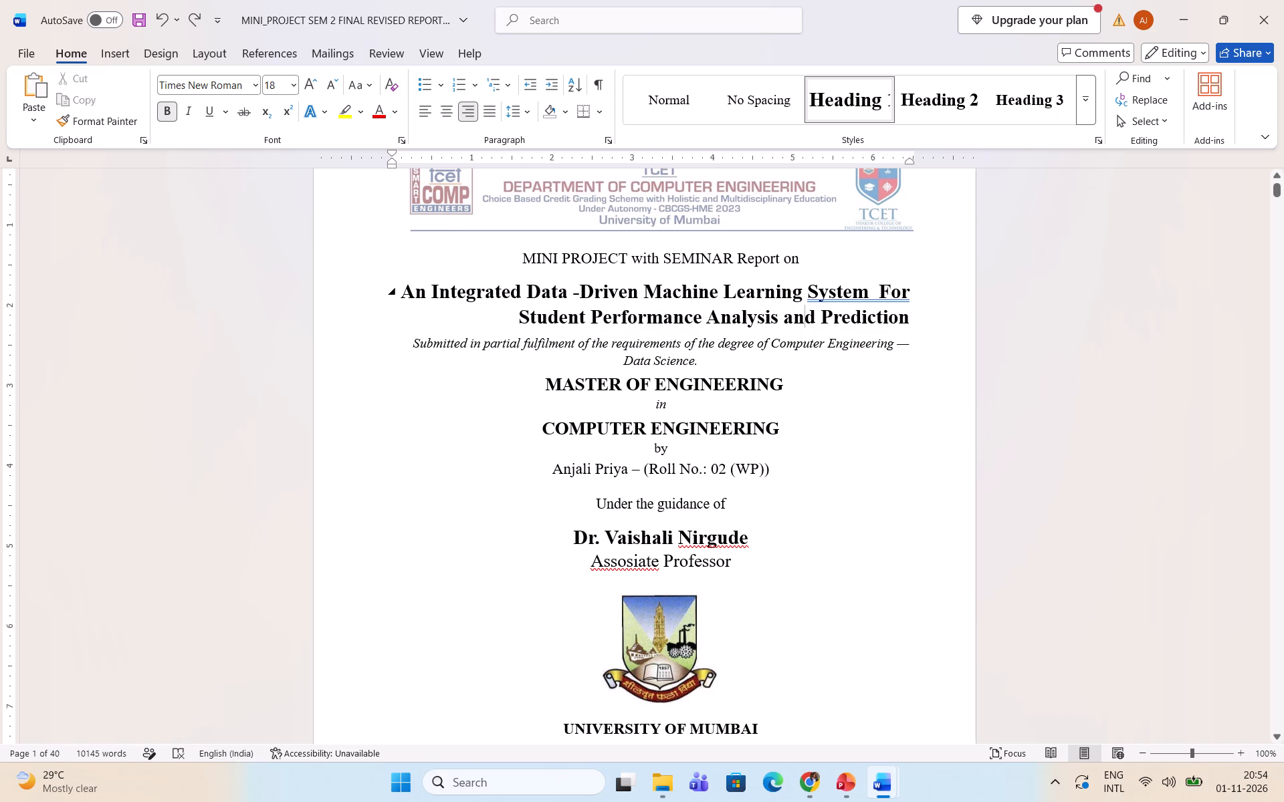
{"action": "left_click", "coordinate": [589, 315]}
{"action": "key", "text": "BackSpace"}
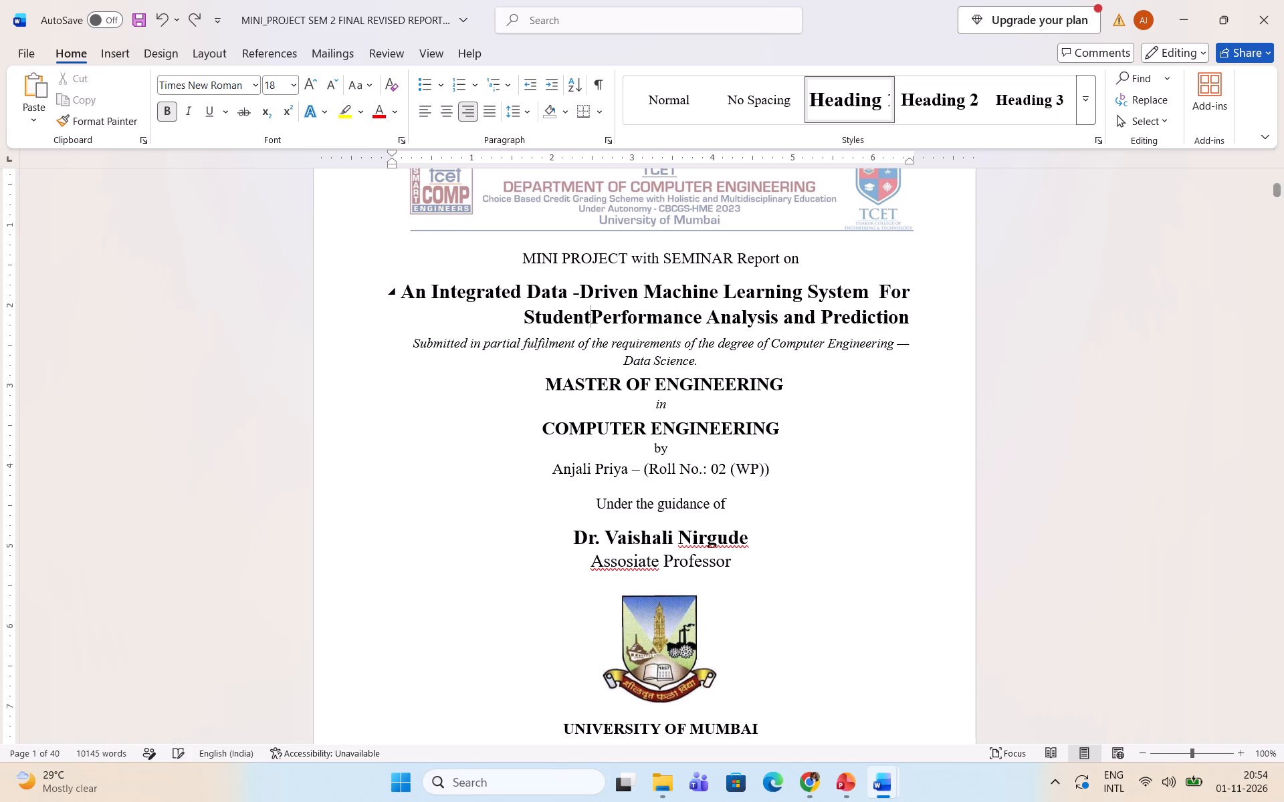
{"action": "key", "text": "BackSpace"}
{"action": "key", "text": "BackSpace"}
{"action": "key", "text": "BackSpace"}
{"action": "key", "text": "BackSpace"}
{"action": "key", "text": "BackSpace"}
{"action": "key", "text": "BackSpace"}
{"action": "key", "text": "BackSpace"}
{"action": "key", "text": "BackSpace"}
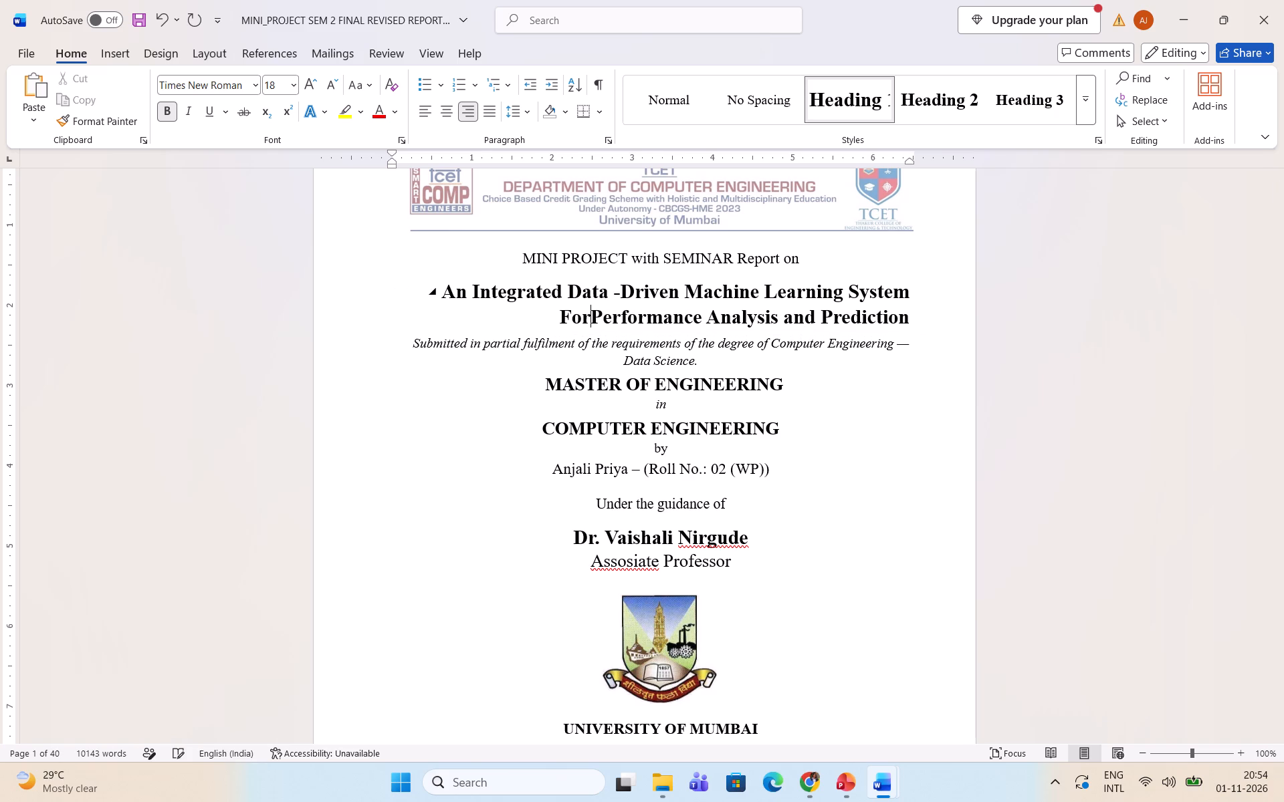
{"action": "key", "text": "space"}
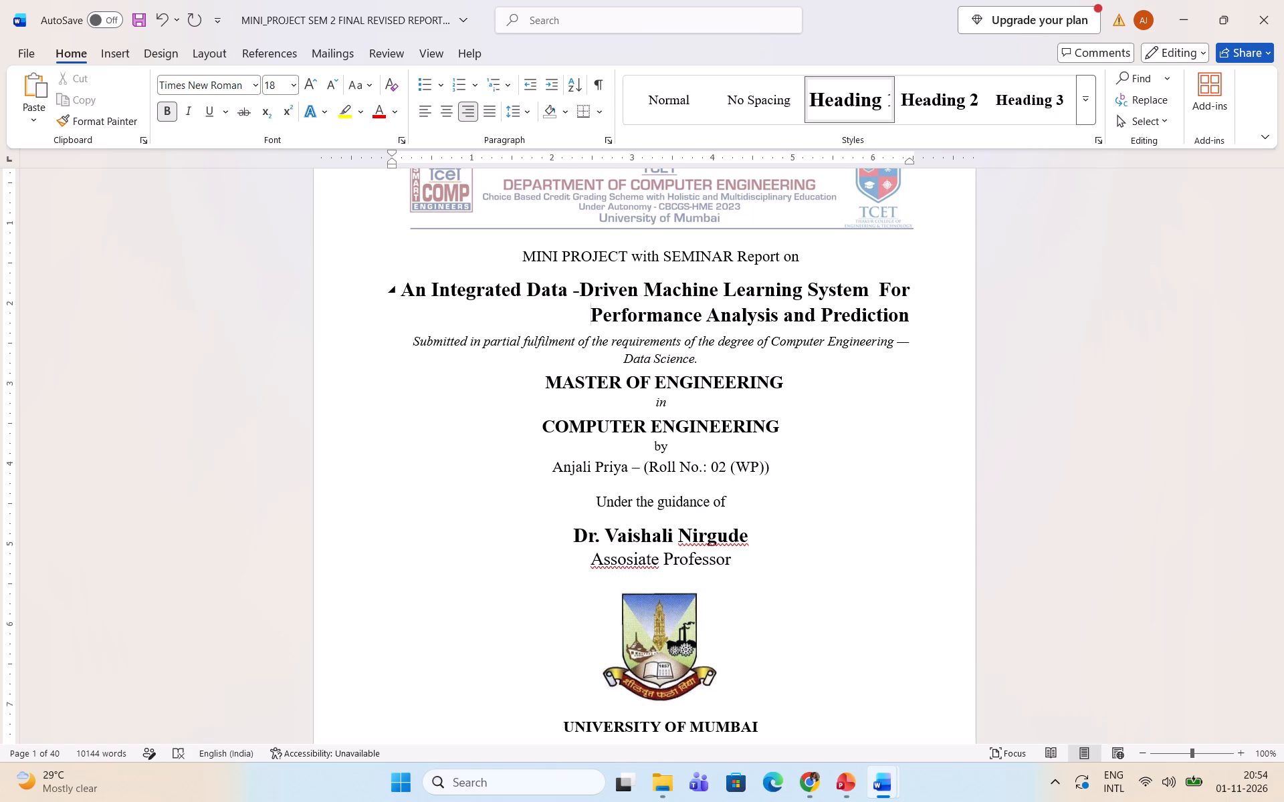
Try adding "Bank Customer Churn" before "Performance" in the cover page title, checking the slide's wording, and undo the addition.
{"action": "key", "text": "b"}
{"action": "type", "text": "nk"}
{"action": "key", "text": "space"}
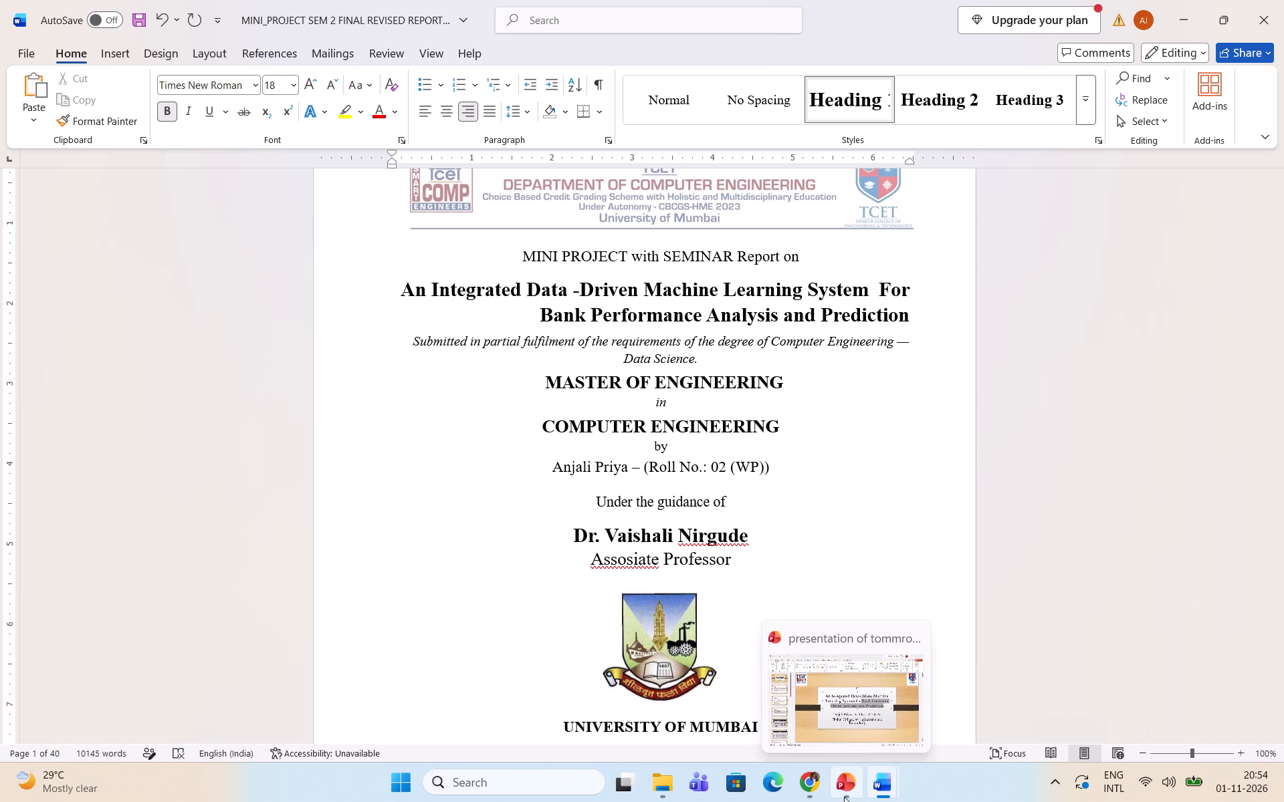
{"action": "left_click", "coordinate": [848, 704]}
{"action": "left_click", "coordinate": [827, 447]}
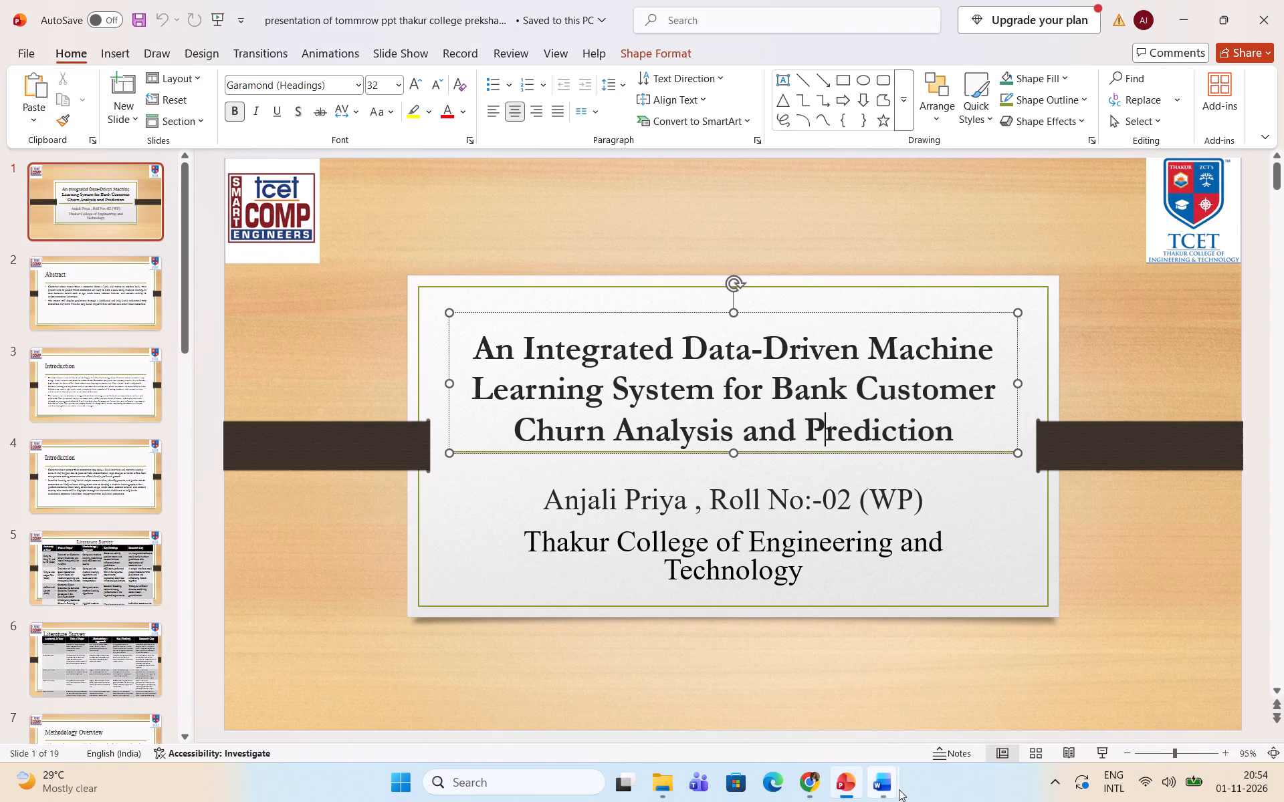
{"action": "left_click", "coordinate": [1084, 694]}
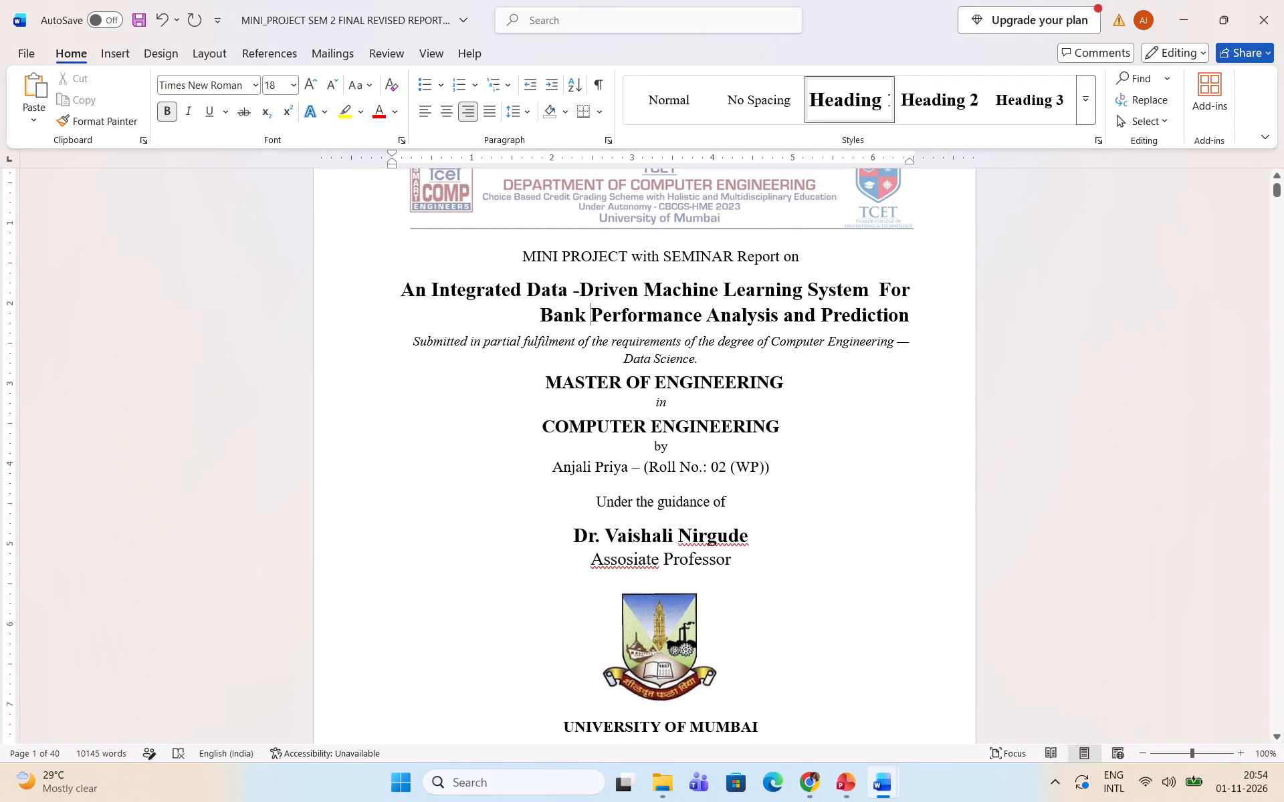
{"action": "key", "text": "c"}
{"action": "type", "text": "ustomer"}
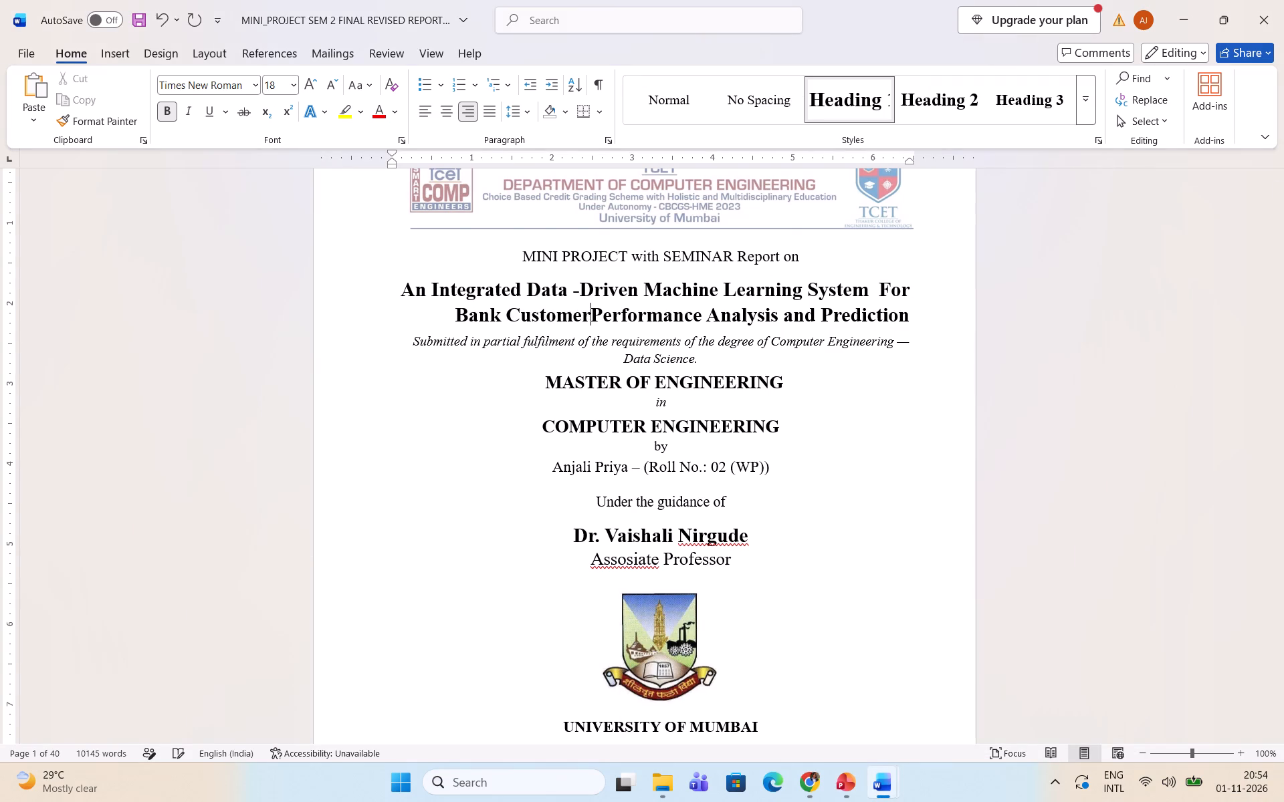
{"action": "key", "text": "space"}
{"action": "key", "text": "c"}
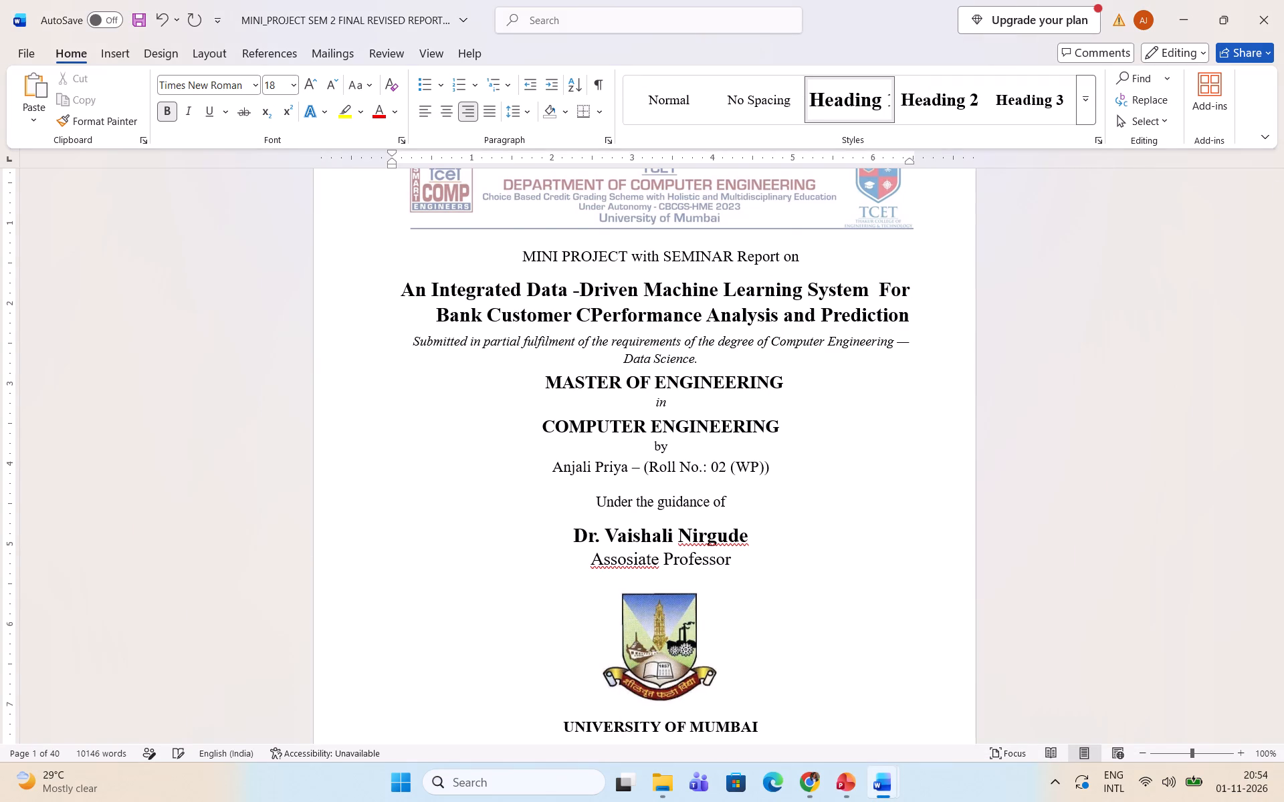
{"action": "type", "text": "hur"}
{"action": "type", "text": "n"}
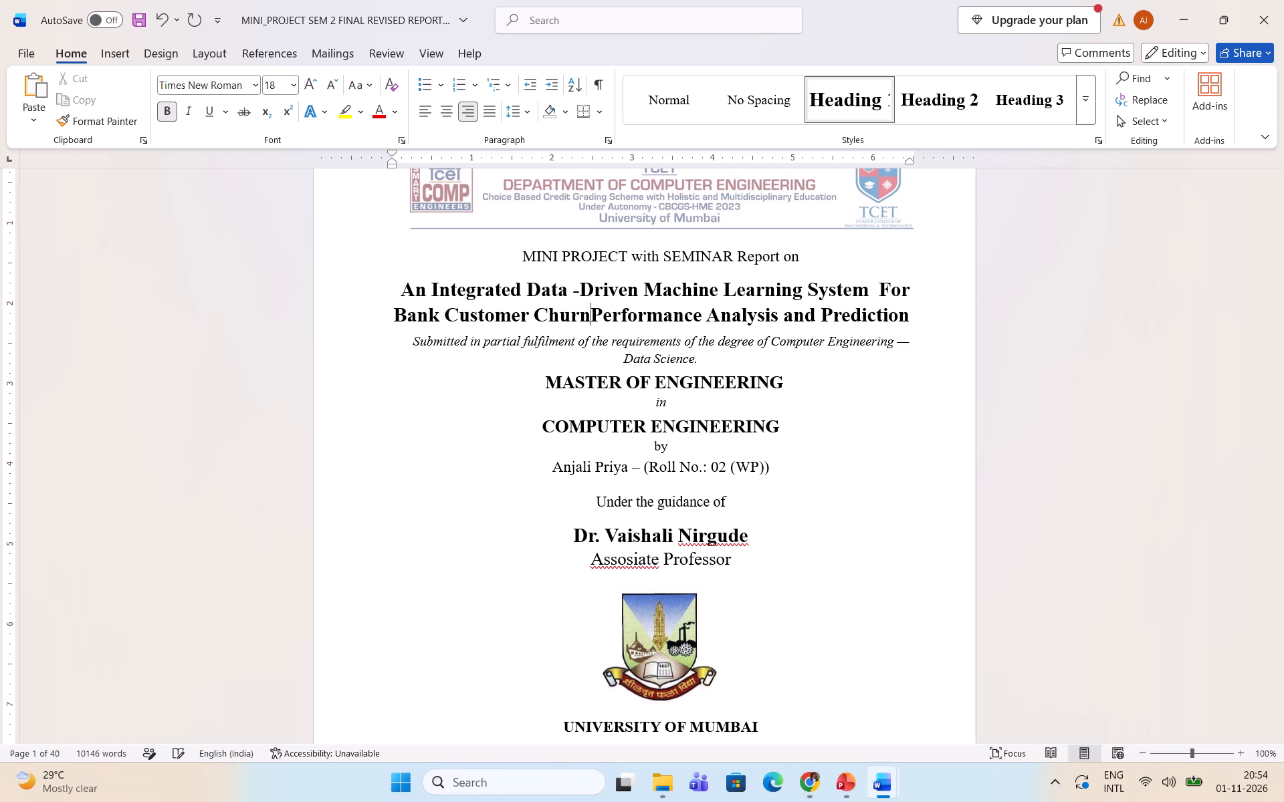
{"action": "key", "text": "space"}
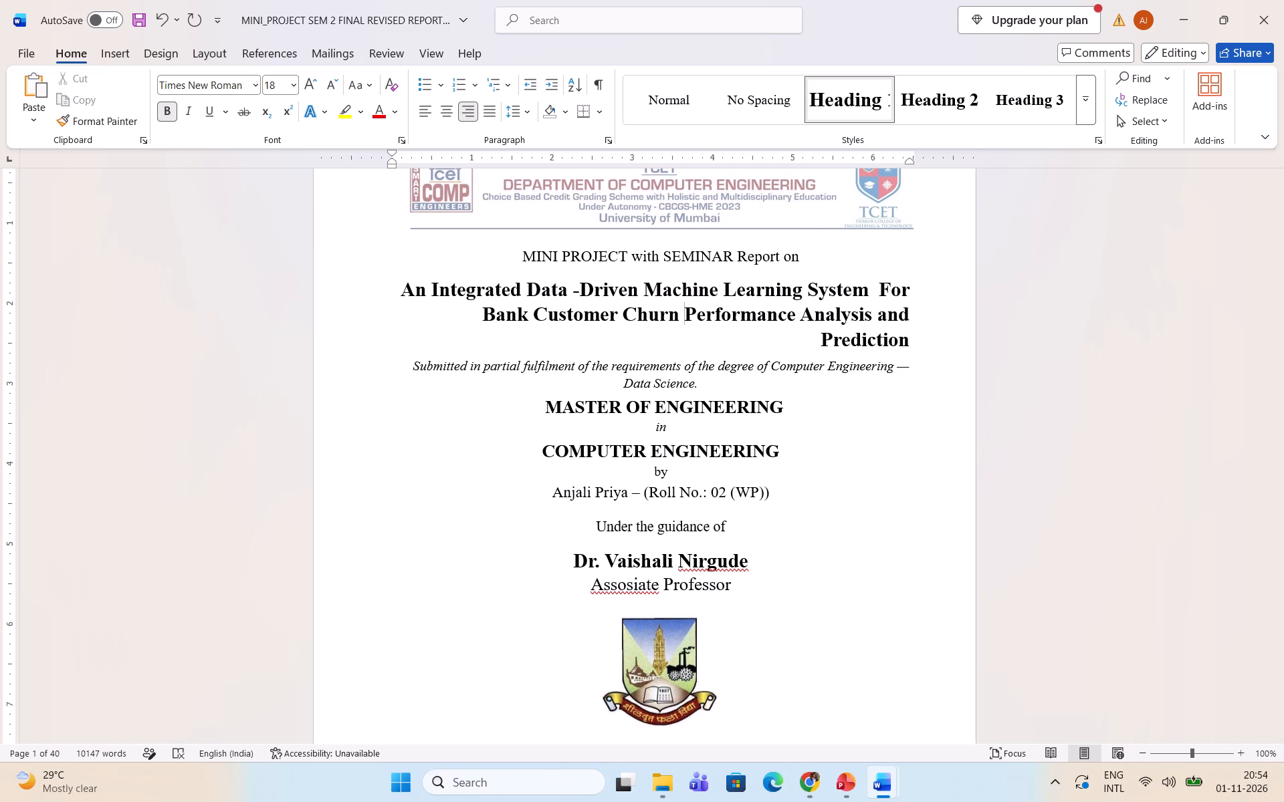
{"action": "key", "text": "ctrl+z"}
Insert "Bank Customer Churn" before "Performance" in the cover page title, following the first slide's wording.
{"action": "key", "text": "space"}
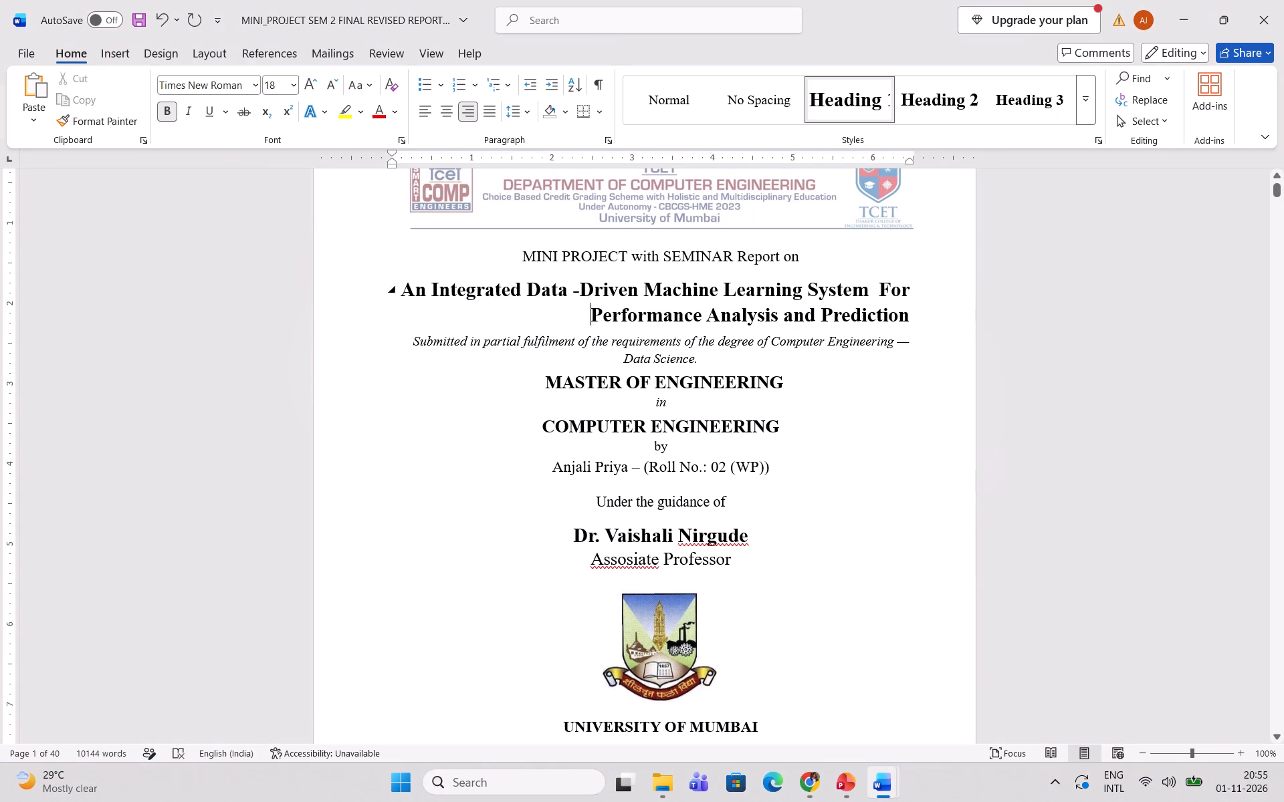
{"action": "left_click", "coordinate": [848, 731]}
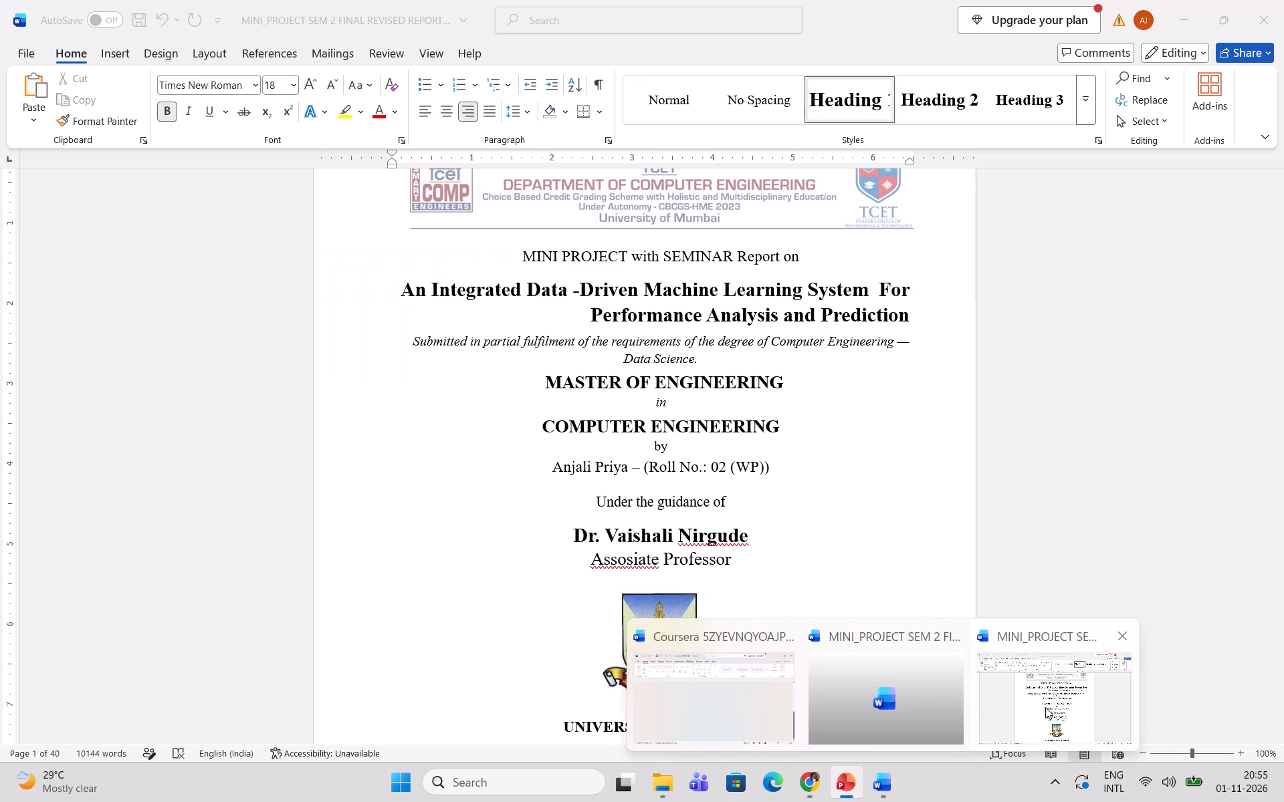
{"action": "left_click", "coordinate": [1045, 707]}
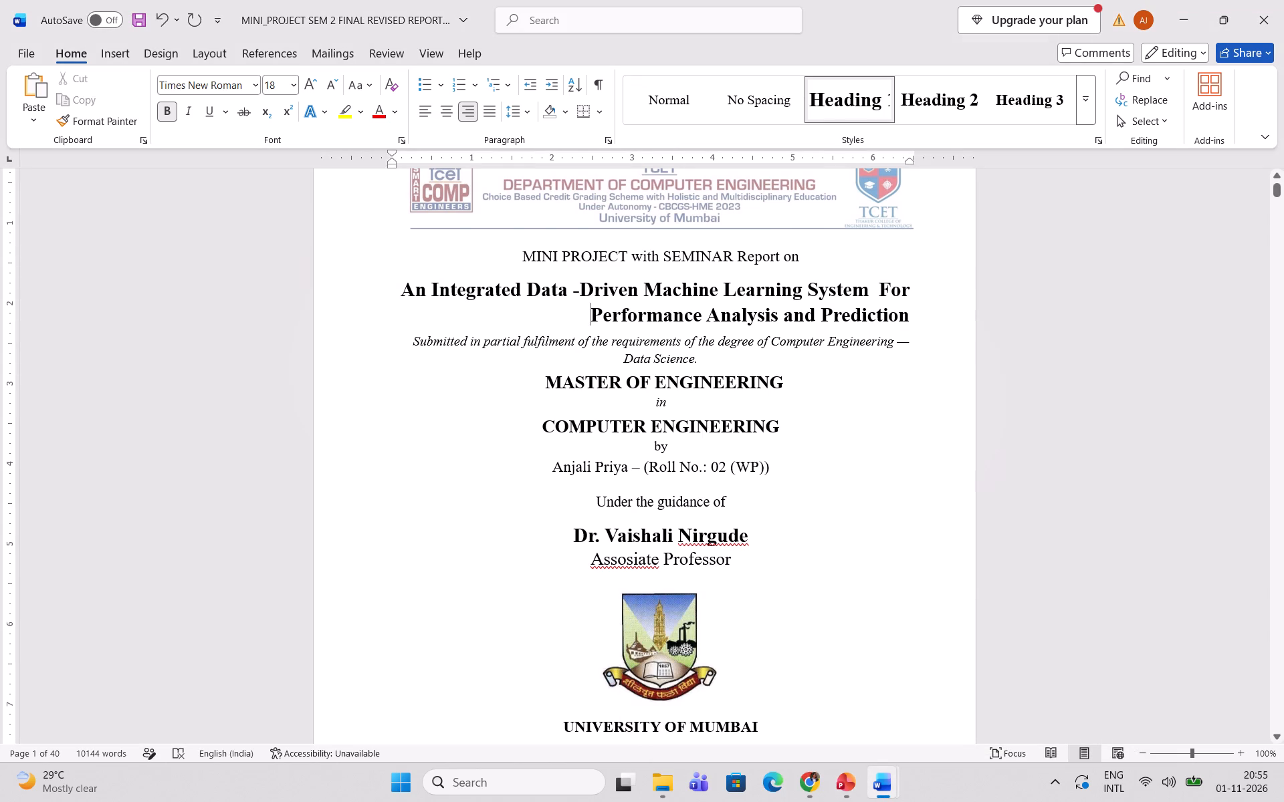
{"action": "key", "text": "b"}
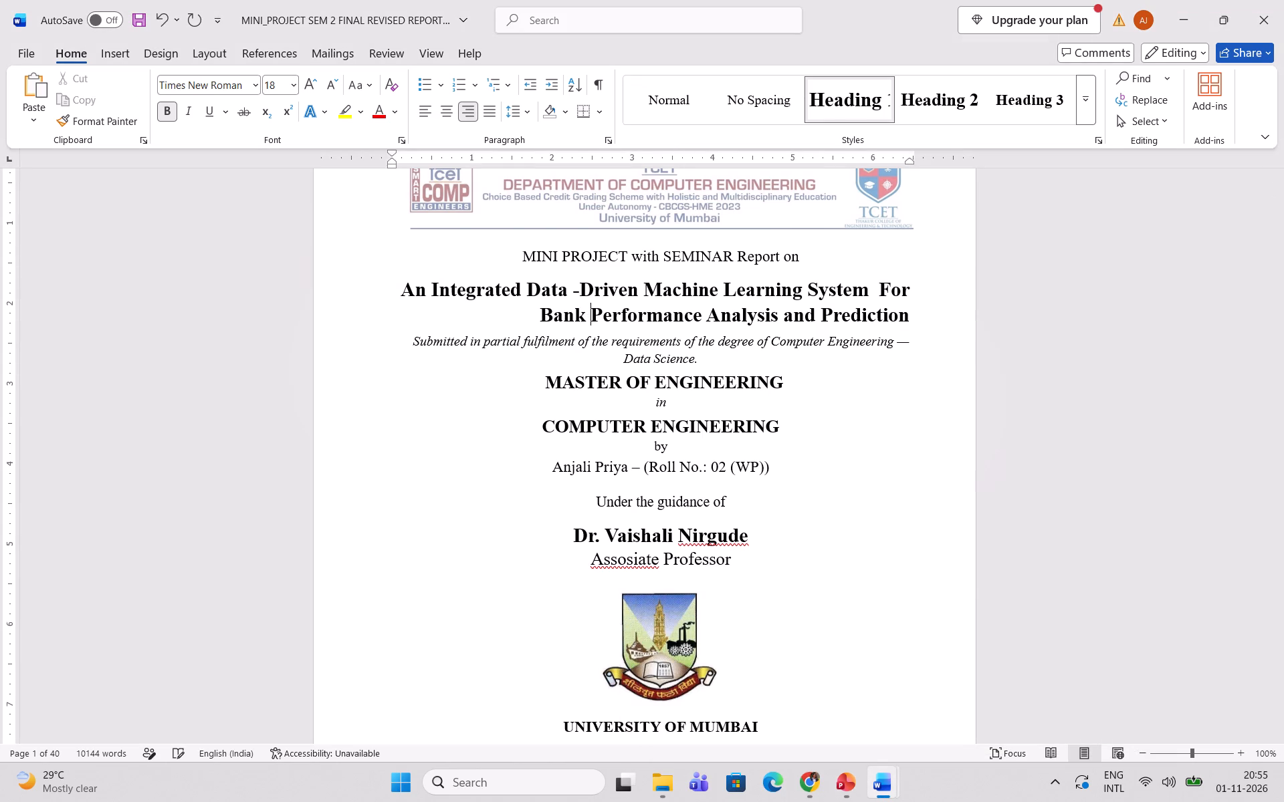
{"action": "key", "text": "c"}
{"action": "type", "text": "ustomer"}
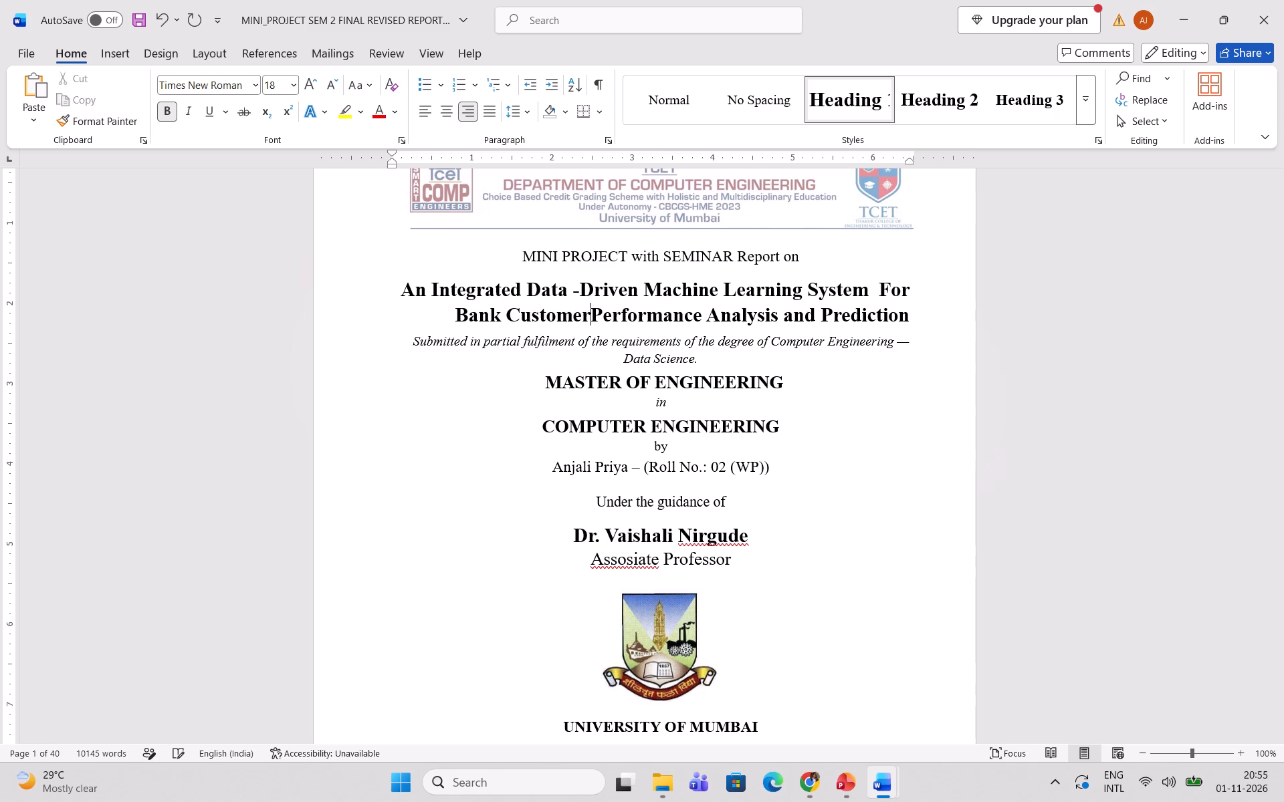
{"action": "key", "text": "space"}
{"action": "key", "text": "v"}
{"action": "key", "text": "BackSpace"}
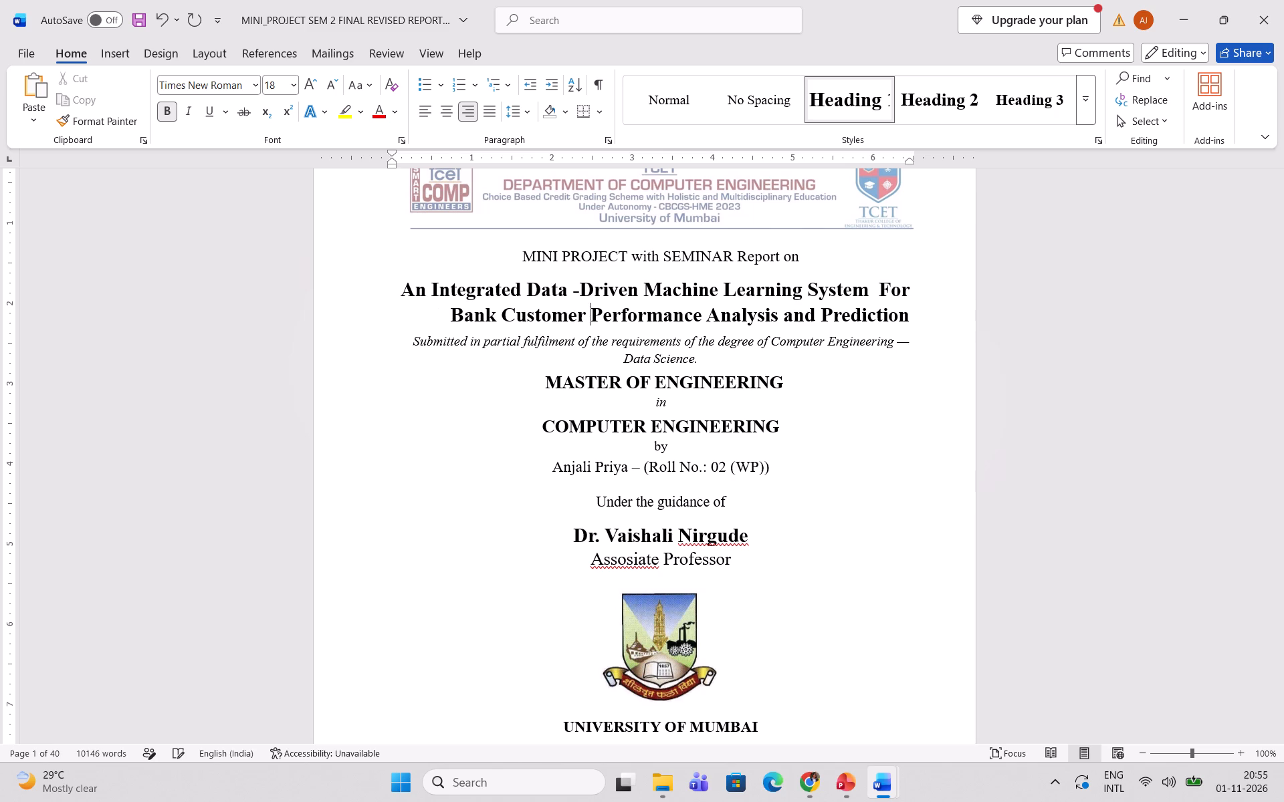
{"action": "key", "text": "c"}
{"action": "type", "text": "hurn"}
{"action": "key", "text": "space"}
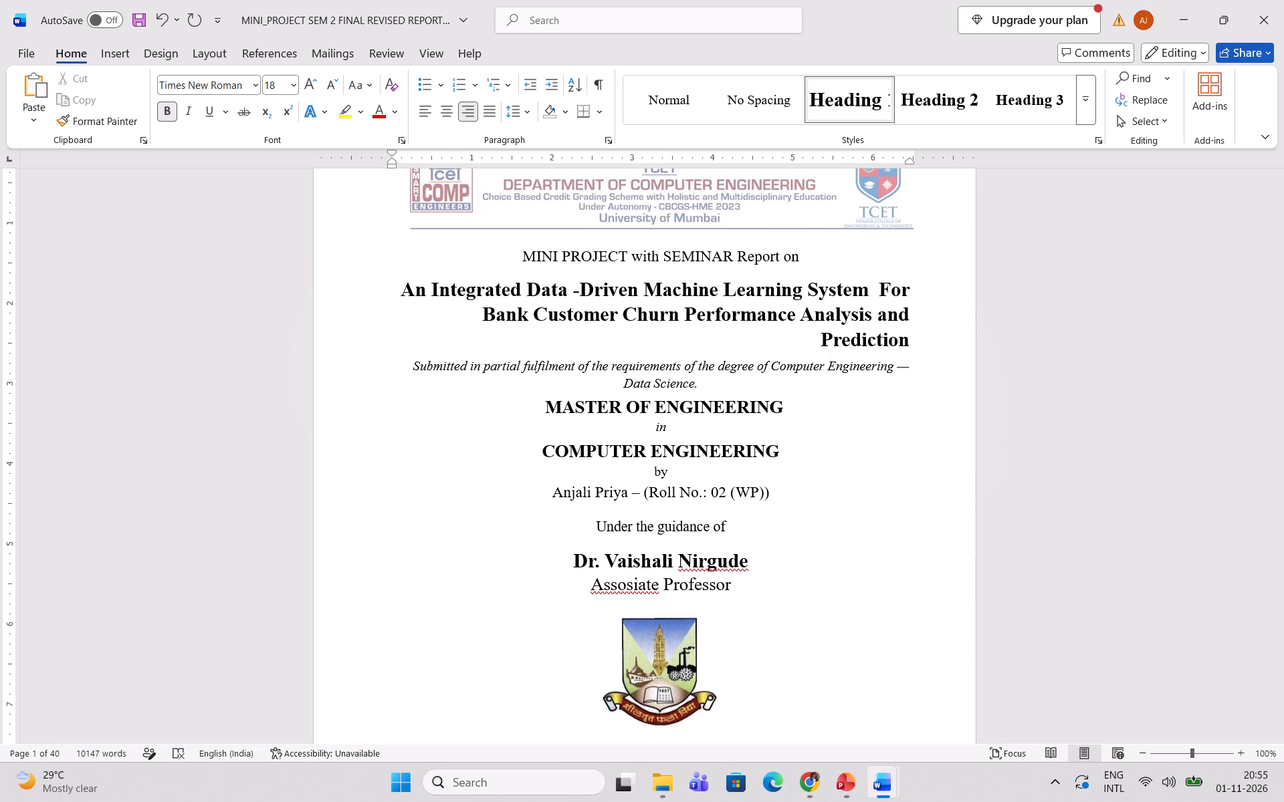
{"action": "key", "text": "space"}
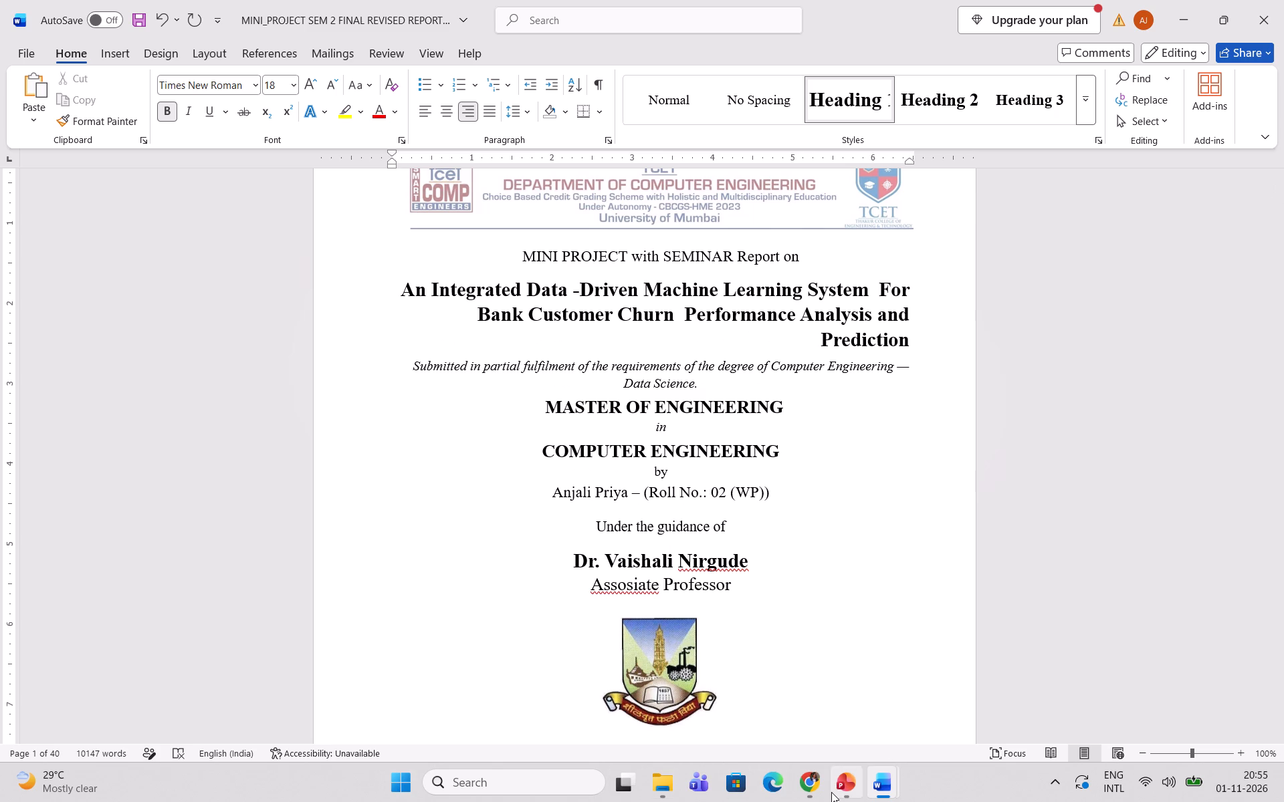
Check the first slide's title again and insert "Analysis And" after "Churn" in the report's cover page title.
{"action": "left_click", "coordinate": [835, 717]}
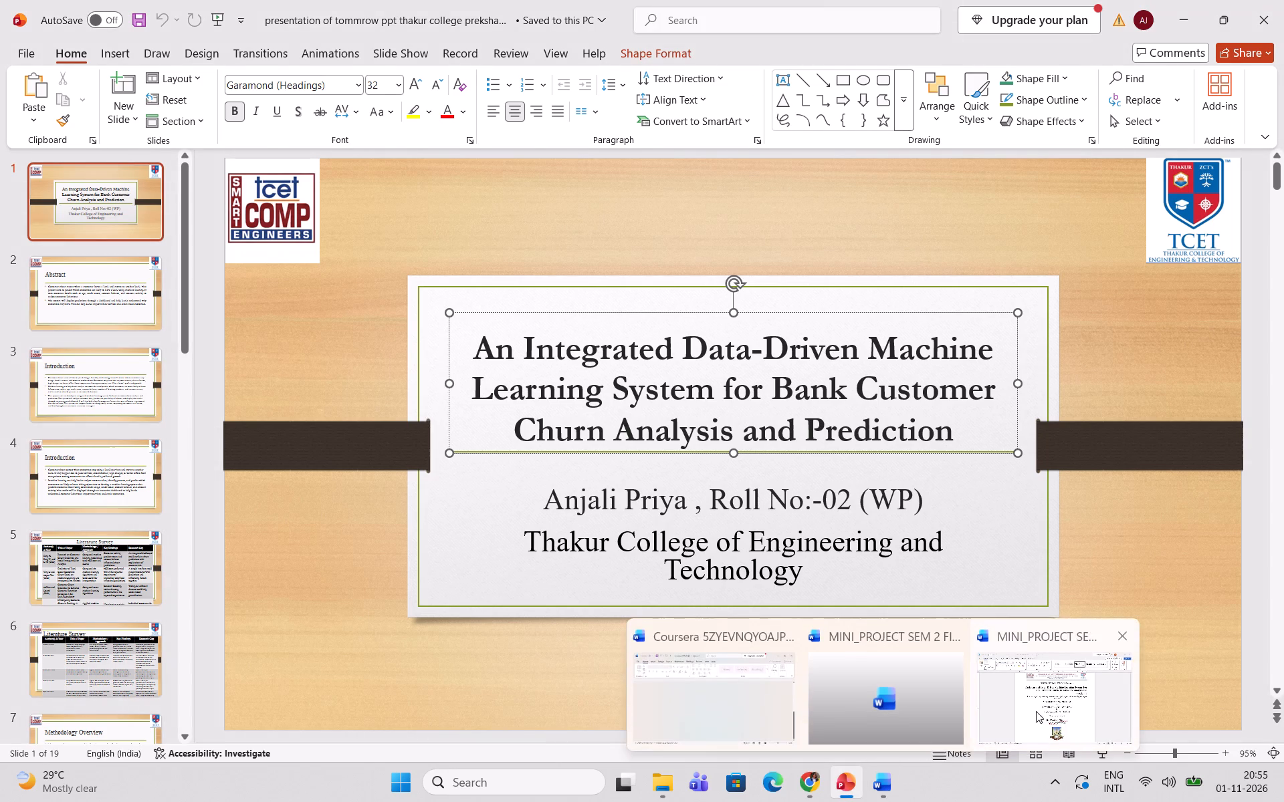
{"action": "left_click", "coordinate": [1036, 711]}
{"action": "key", "text": "a"}
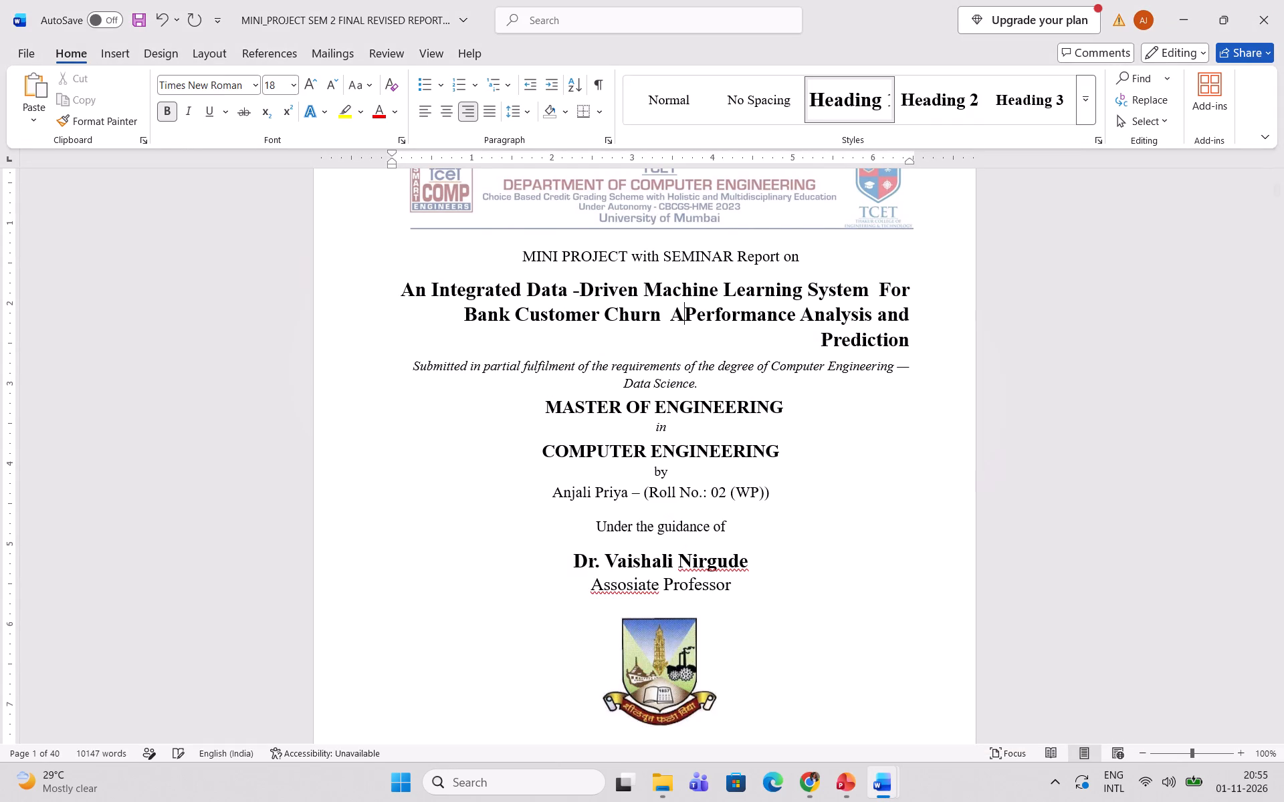
{"action": "type", "text": "nalysis"}
{"action": "key", "text": "space"}
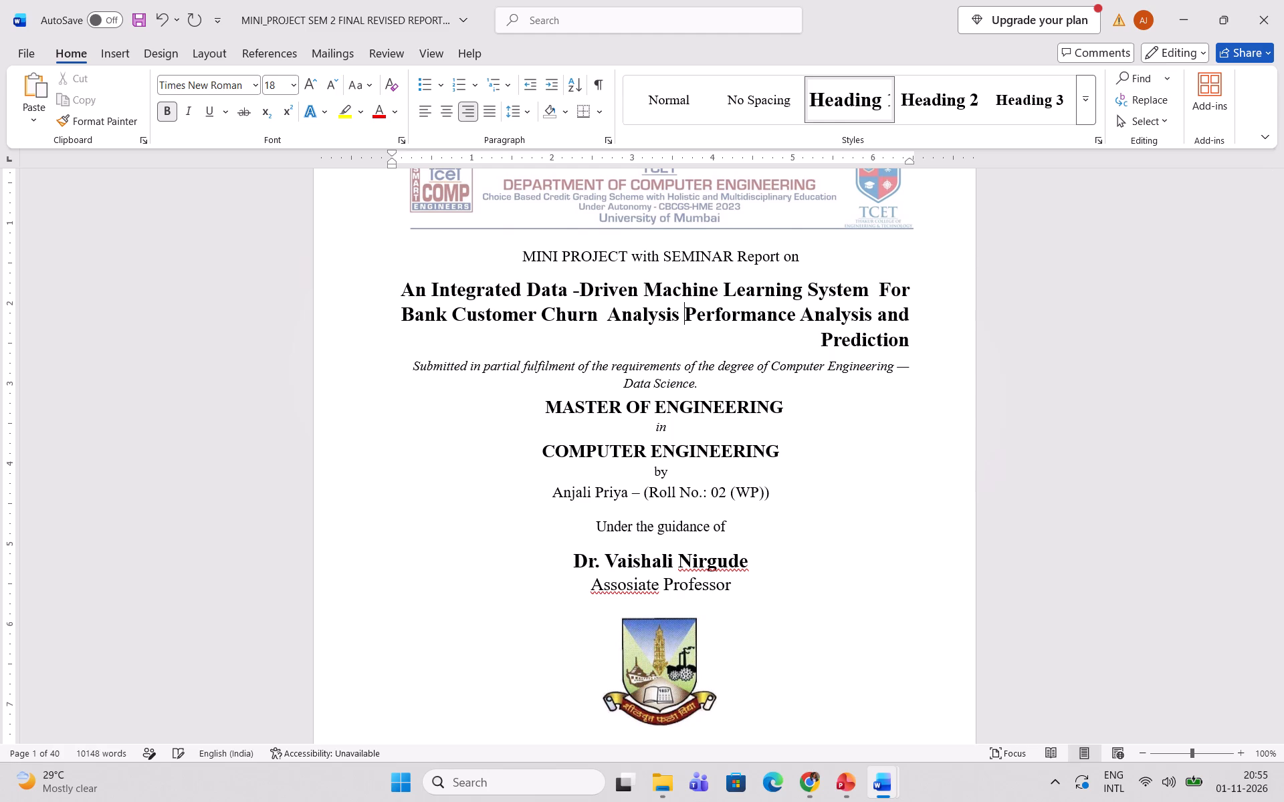
{"action": "type", "text": "ND"}
{"action": "key", "text": "space"}
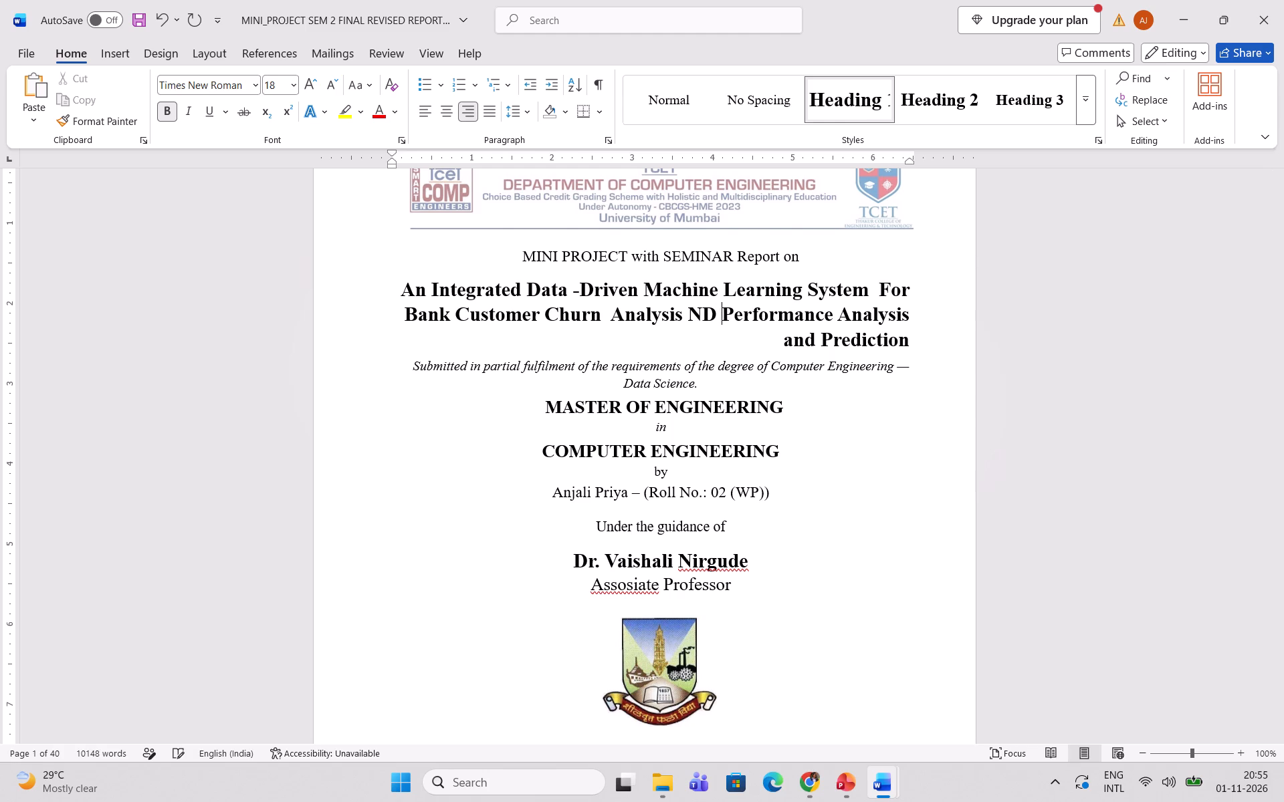
{"action": "key", "text": "BackSpace"}
{"action": "key", "text": "BackSpace"}
{"action": "key", "text": "BackSpace"}
{"action": "key", "text": "a"}
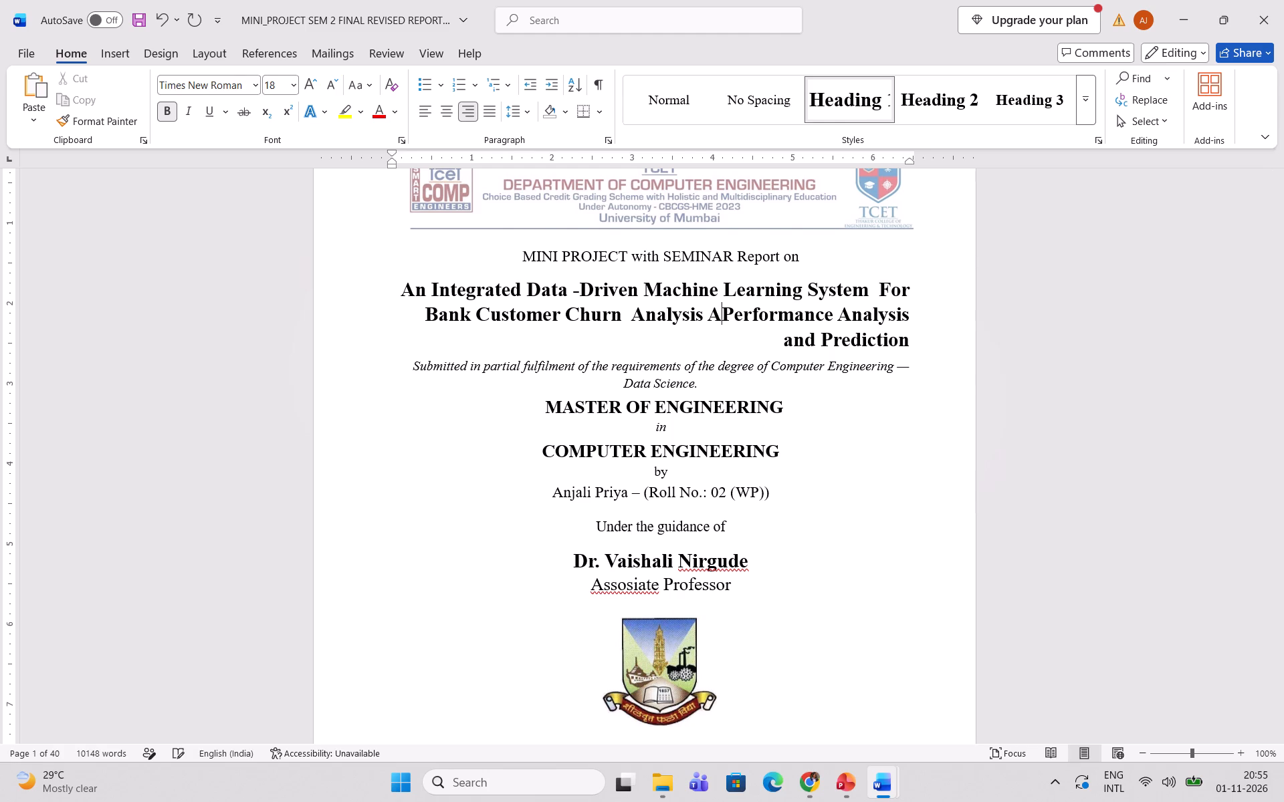
{"action": "type", "text": "nd"}
{"action": "key", "text": "space"}
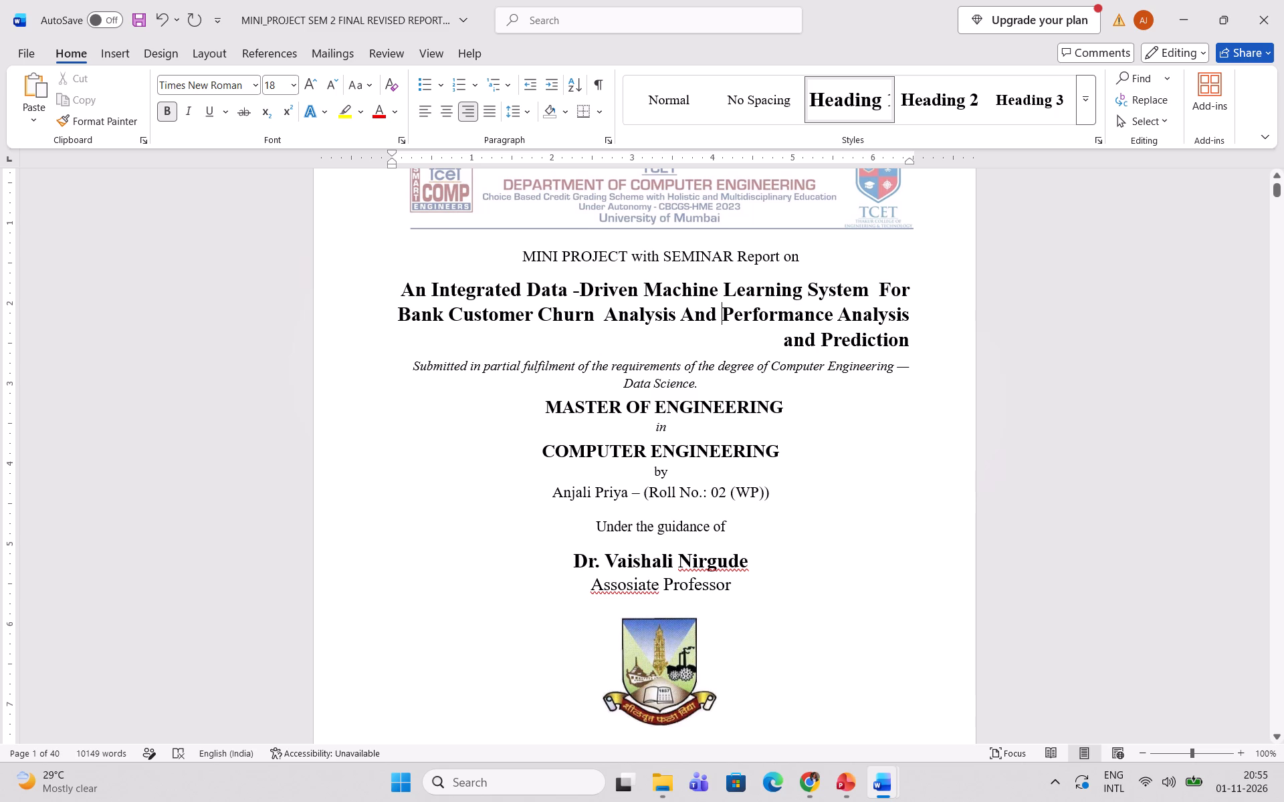
Delete "Performance Analysis and" before "Prediction" in the cover page title, and change "And" after "Analysis" to lowercase "and".
{"action": "left_click_drag", "start_coordinate": [817, 343], "coordinate": [744, 313]}
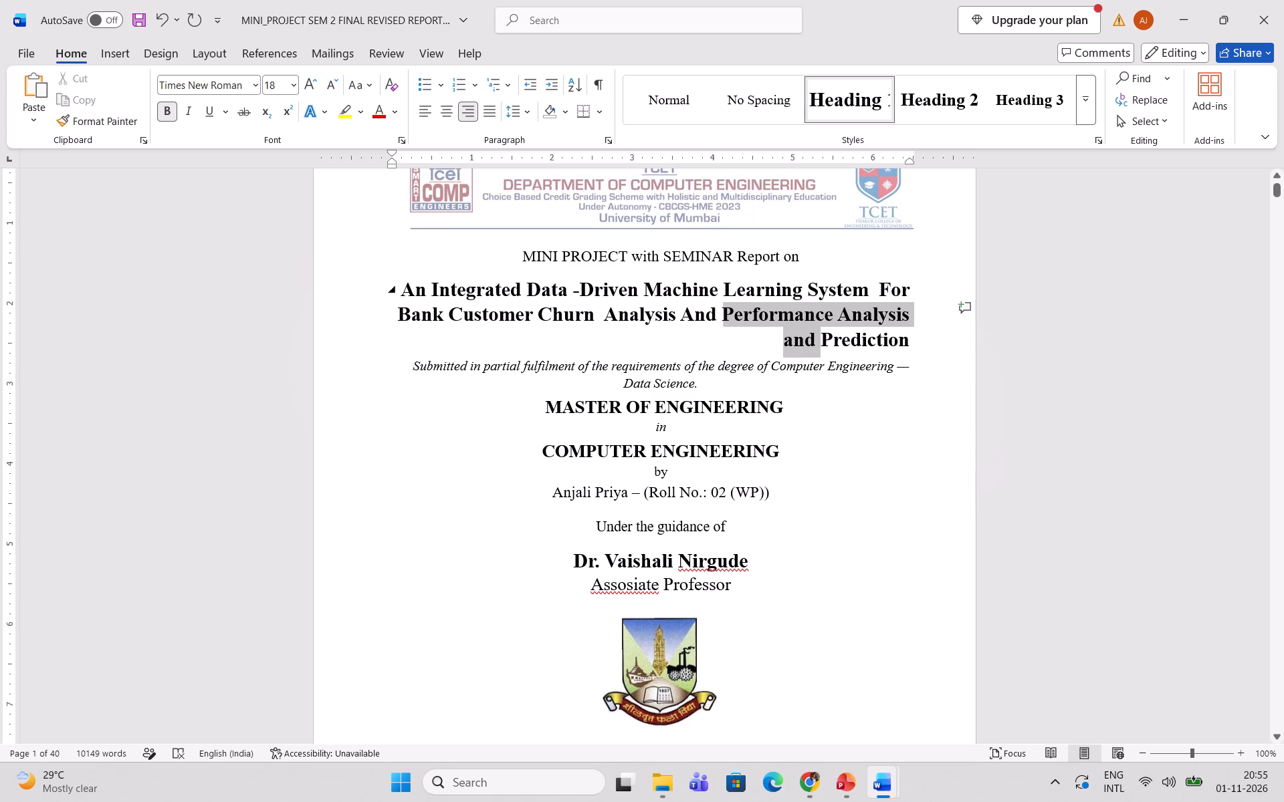
{"action": "left_click_drag", "start_coordinate": [744, 313], "coordinate": [740, 311]}
{"action": "key", "text": "BackSpace"}
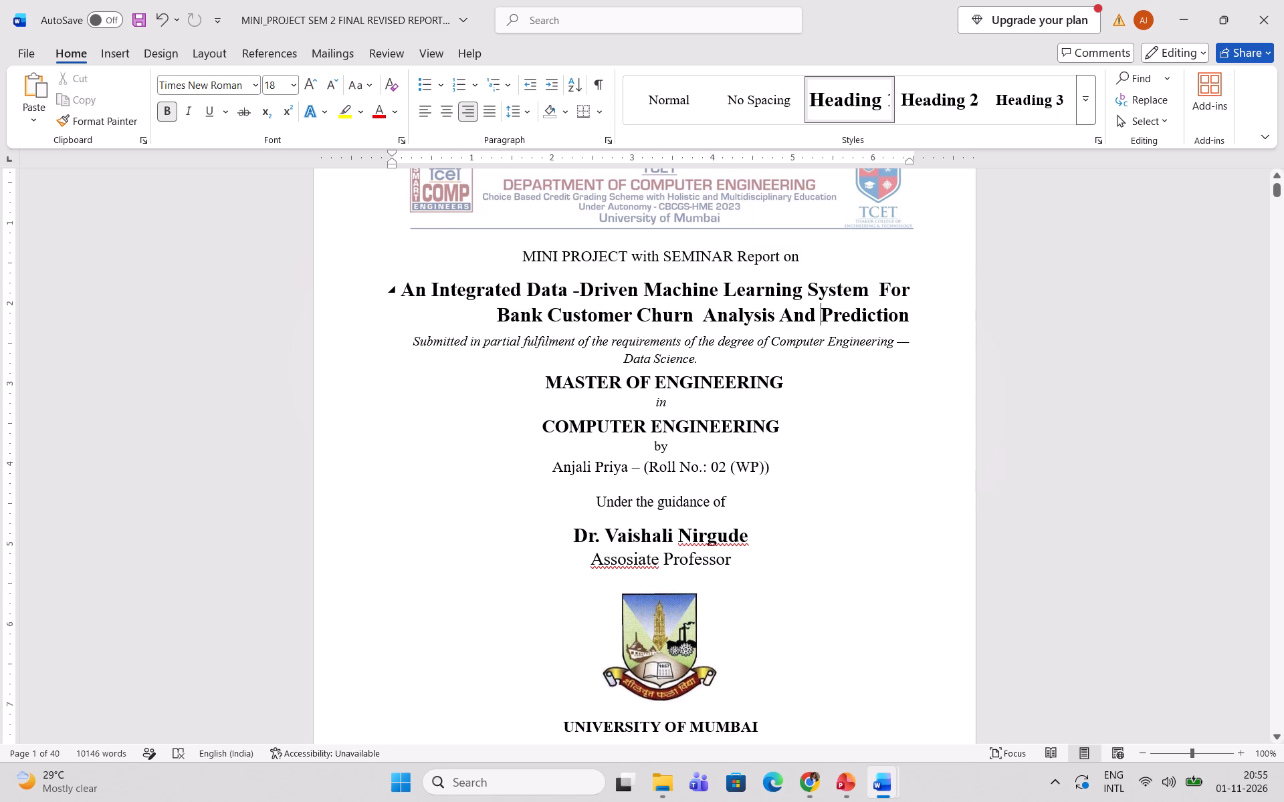
{"action": "left_click", "coordinate": [790, 317]}
{"action": "key", "text": "BackSpace"}
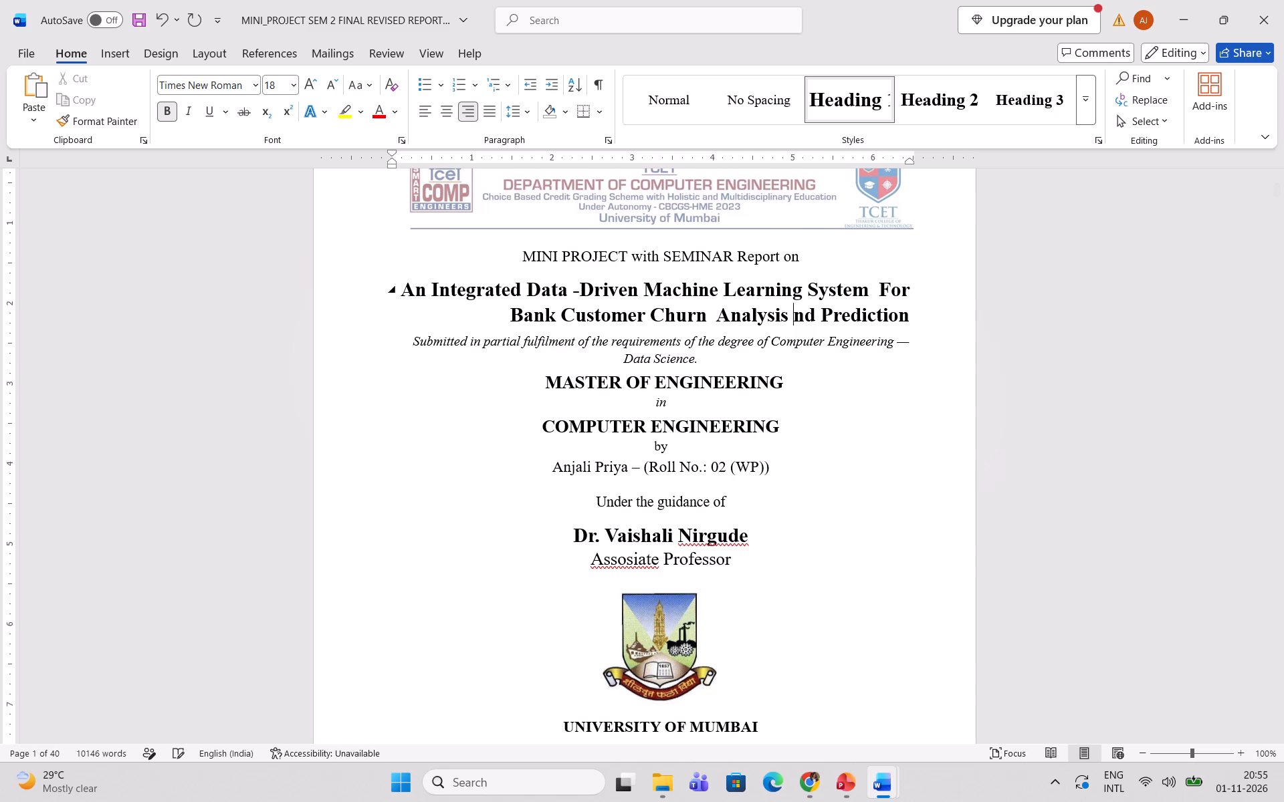
{"action": "key", "text": "a"}
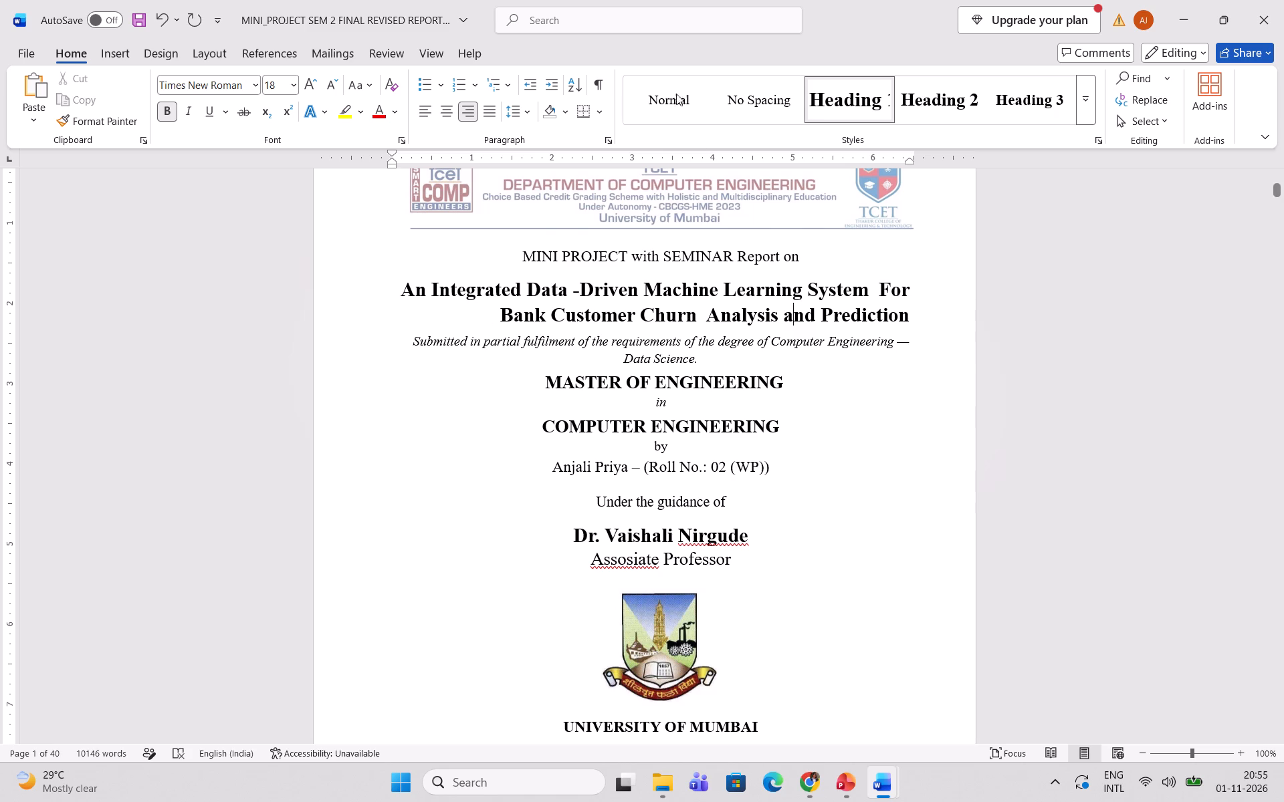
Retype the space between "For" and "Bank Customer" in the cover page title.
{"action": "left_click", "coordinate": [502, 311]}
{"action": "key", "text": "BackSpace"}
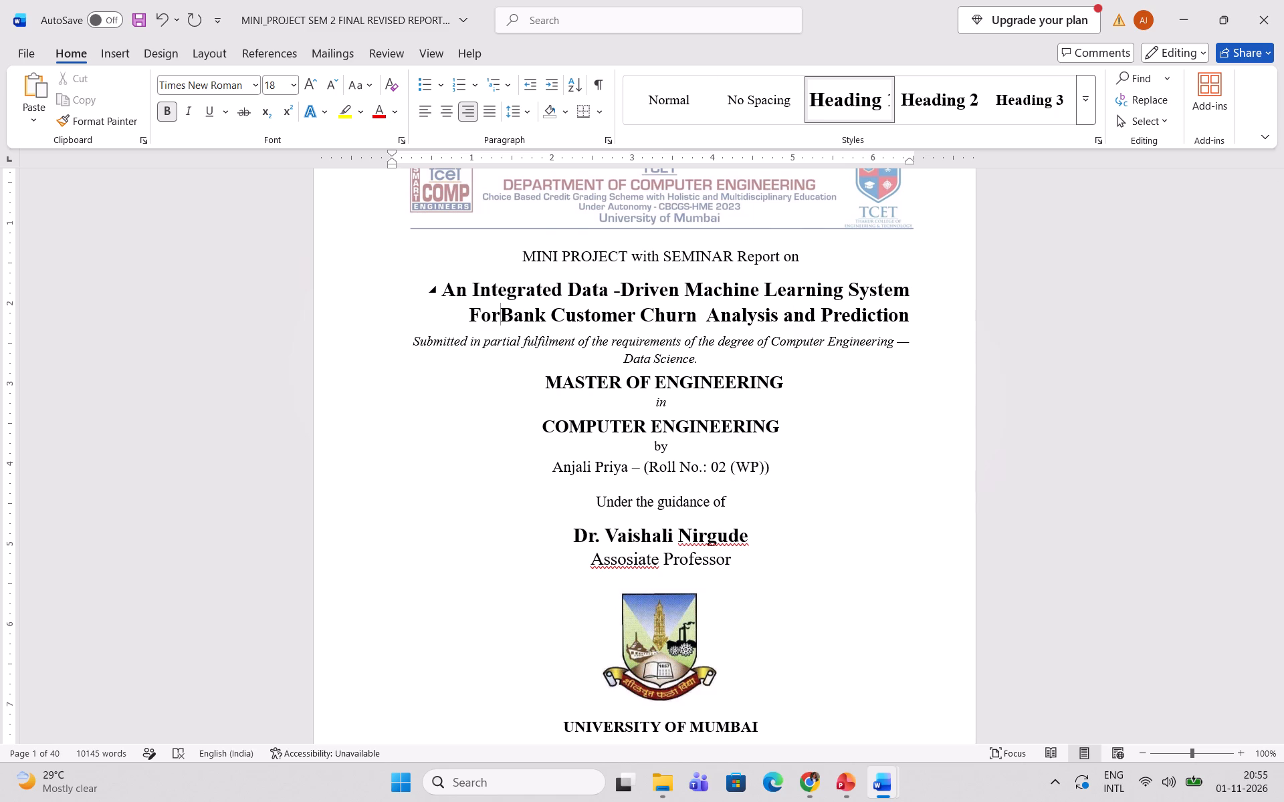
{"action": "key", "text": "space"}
Centre-align the two-line project title on the cover page.
{"action": "left_click_drag", "start_coordinate": [404, 288], "coordinate": [906, 311]}
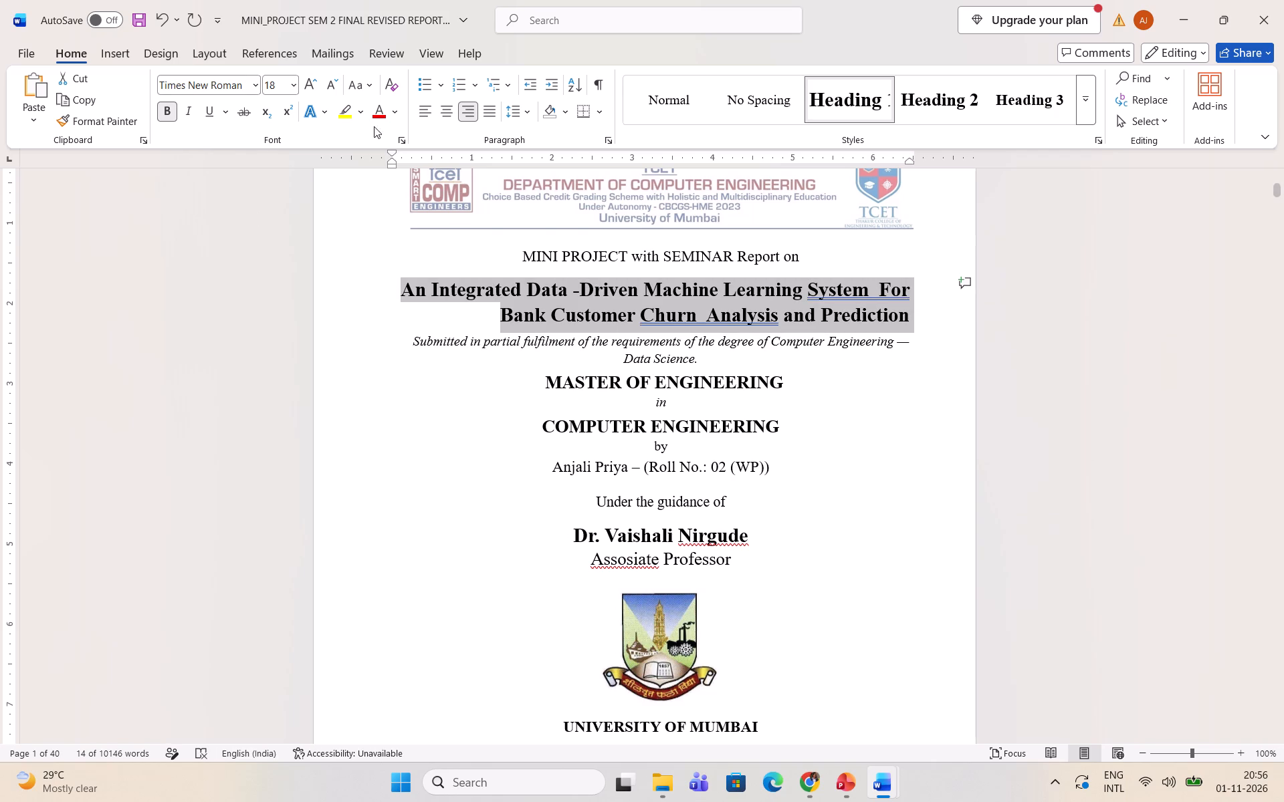
{"action": "left_click", "coordinate": [453, 110]}
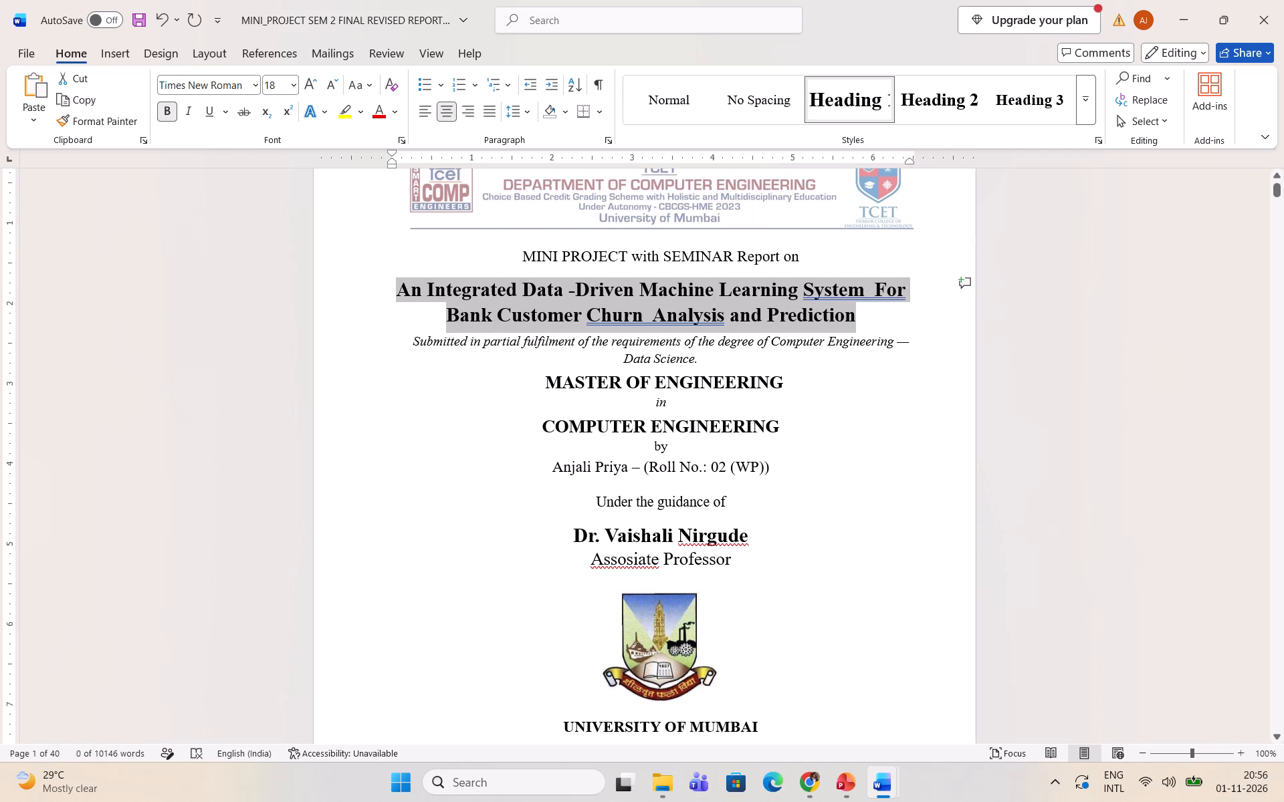
{"action": "left_click", "coordinate": [903, 397]}
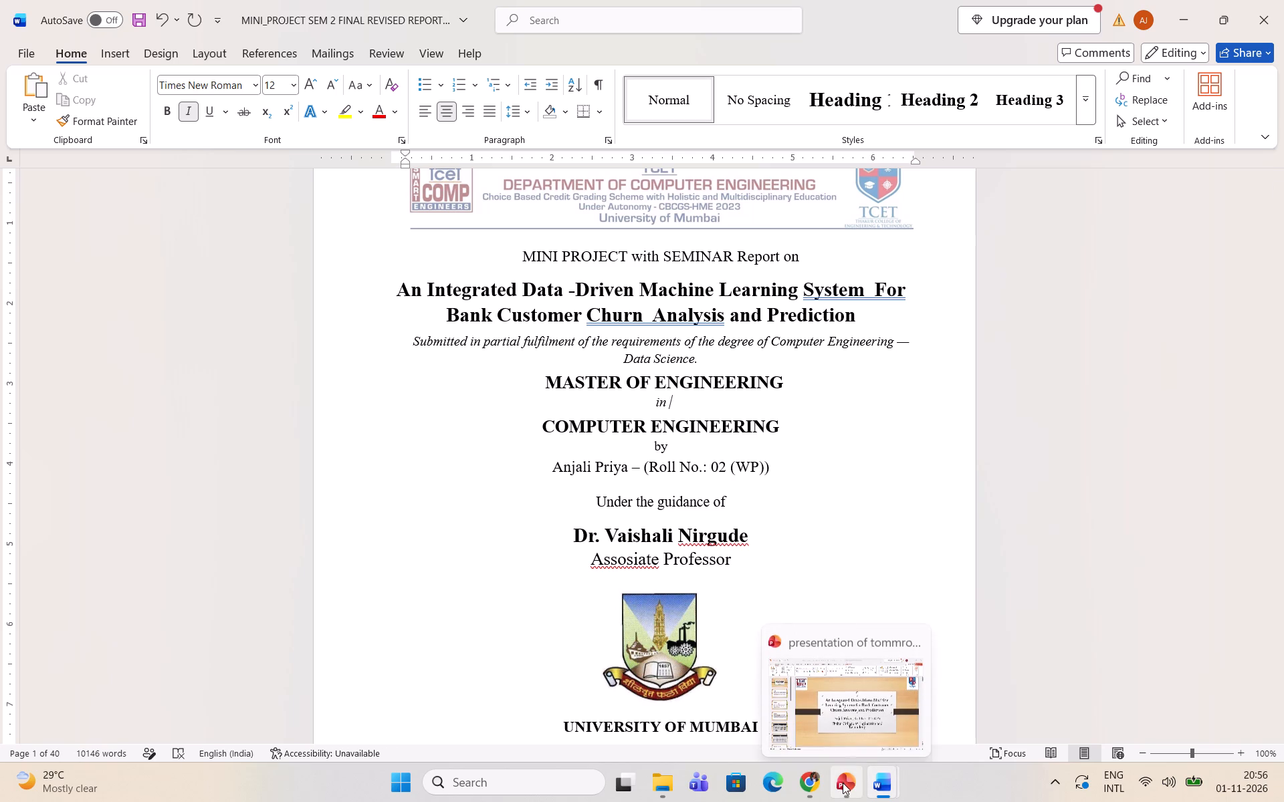
Check the title on the first slide, and retype the hyphen before "Driven" in the report's cover page title with a space after it.
{"action": "left_click", "coordinate": [836, 696]}
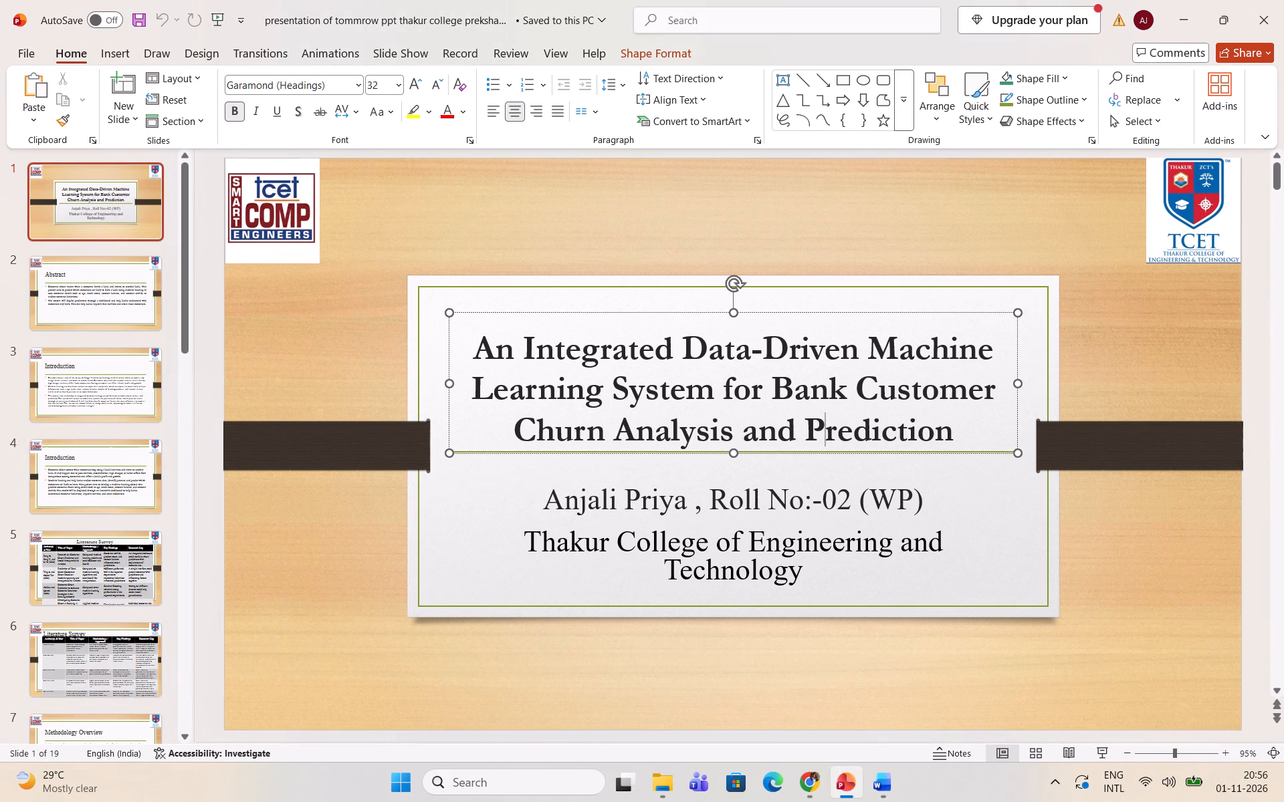
{"action": "left_click_drag", "start_coordinate": [481, 337], "coordinate": [974, 424]}
{"action": "left_click", "coordinate": [943, 430]}
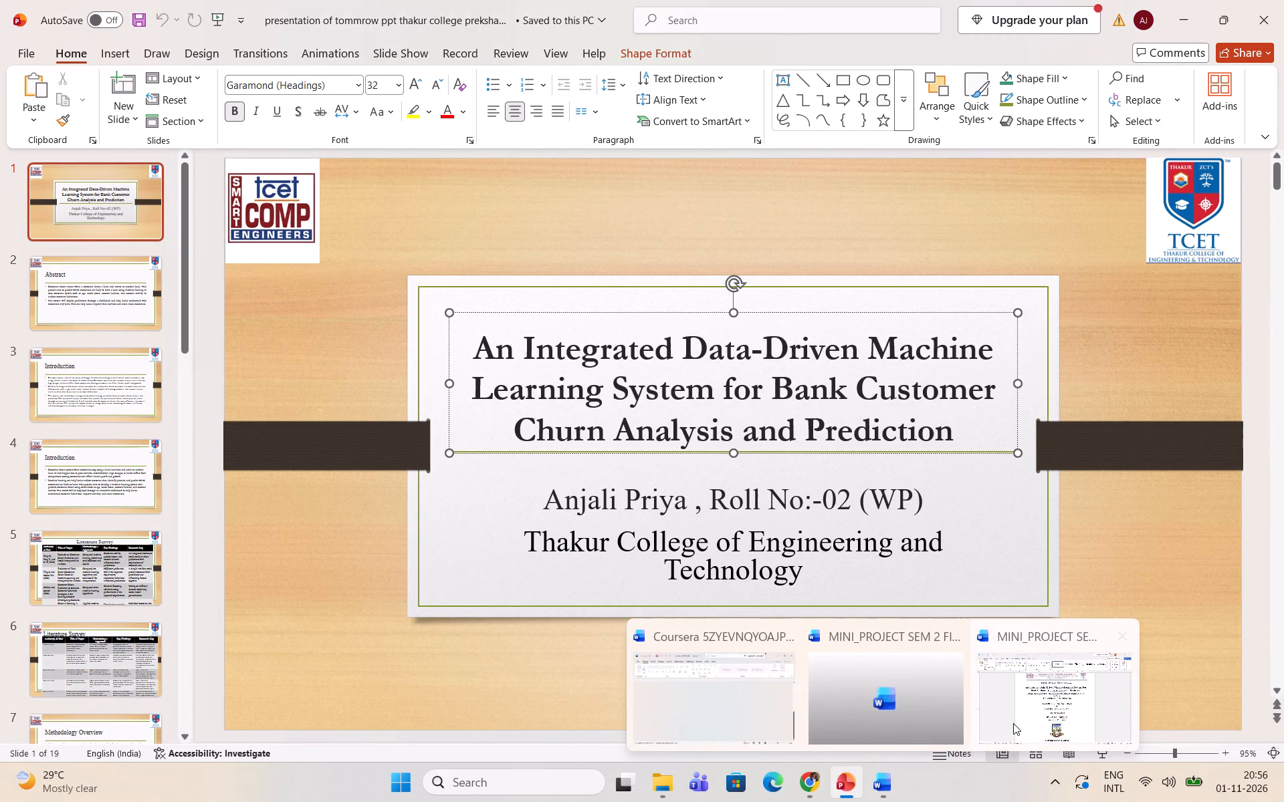
{"action": "left_click", "coordinate": [1029, 717]}
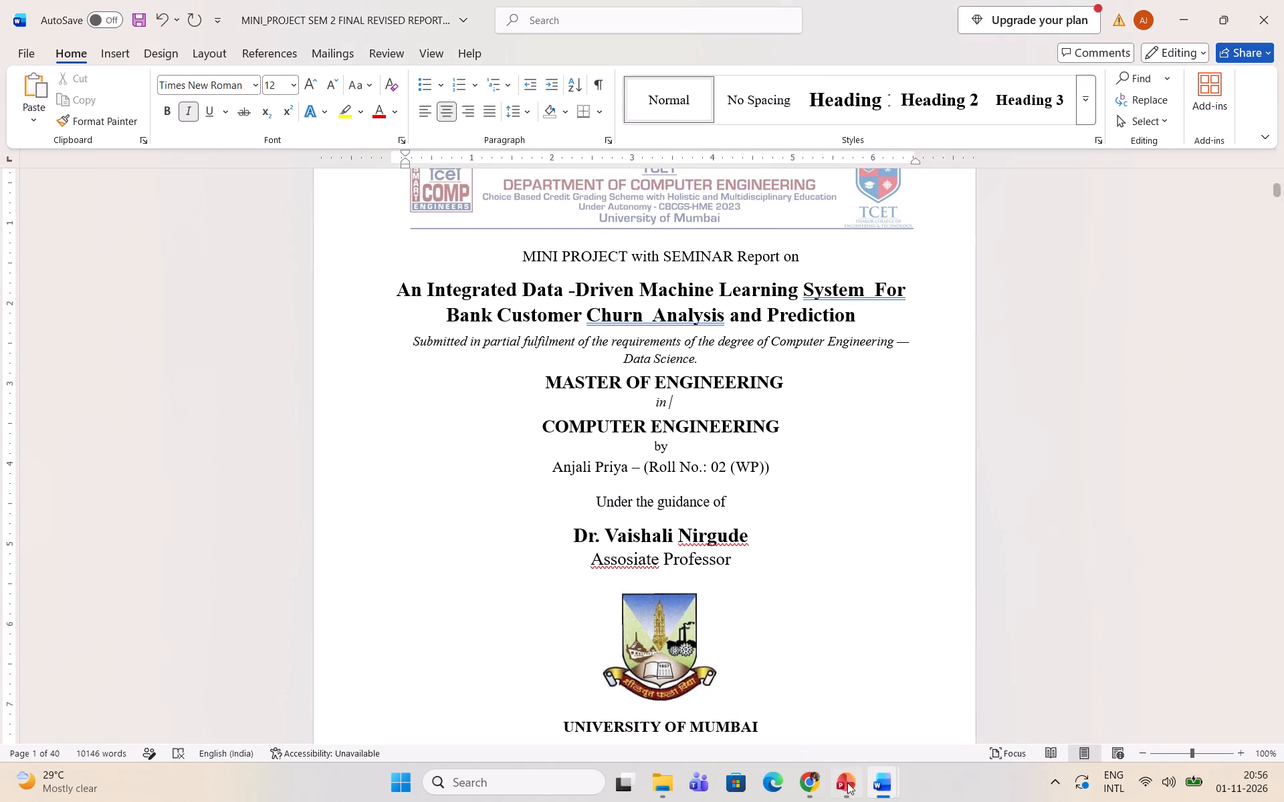
{"action": "left_click", "coordinate": [862, 715]}
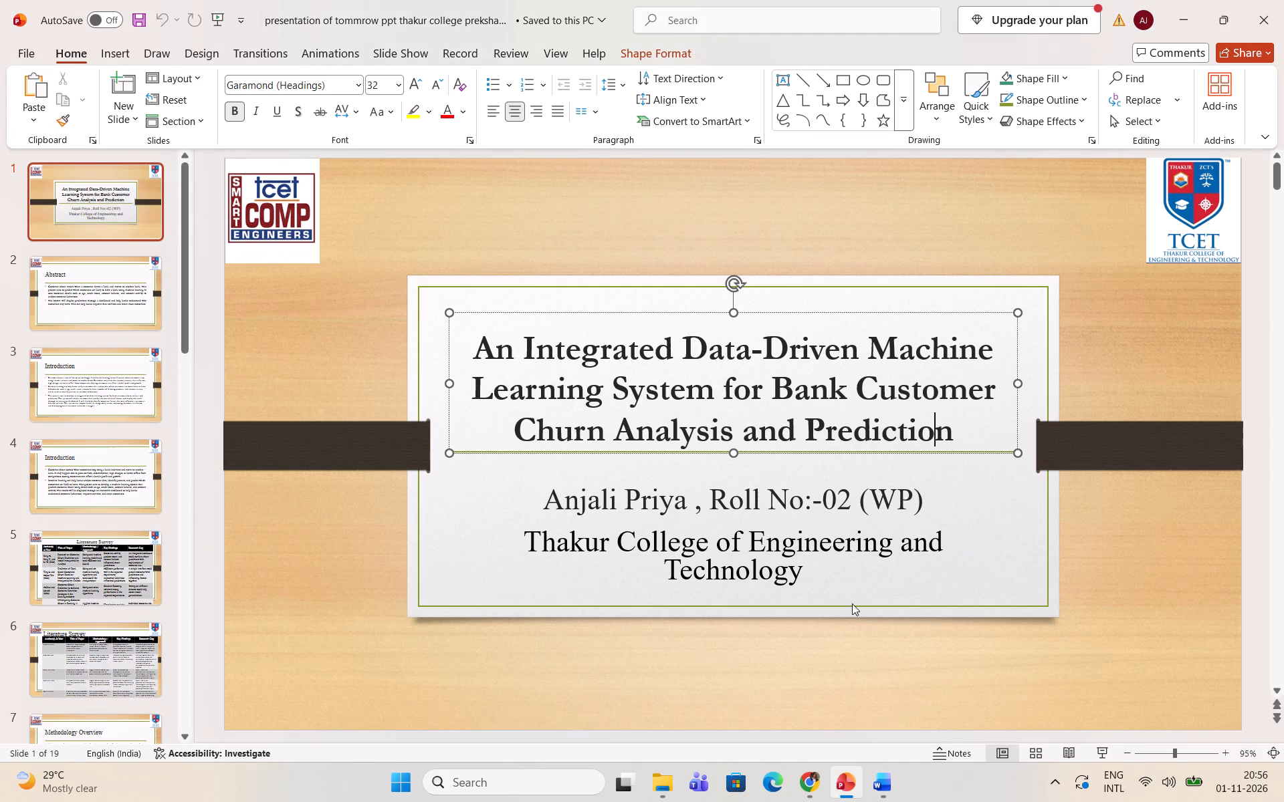
{"action": "left_click", "coordinate": [1059, 690]}
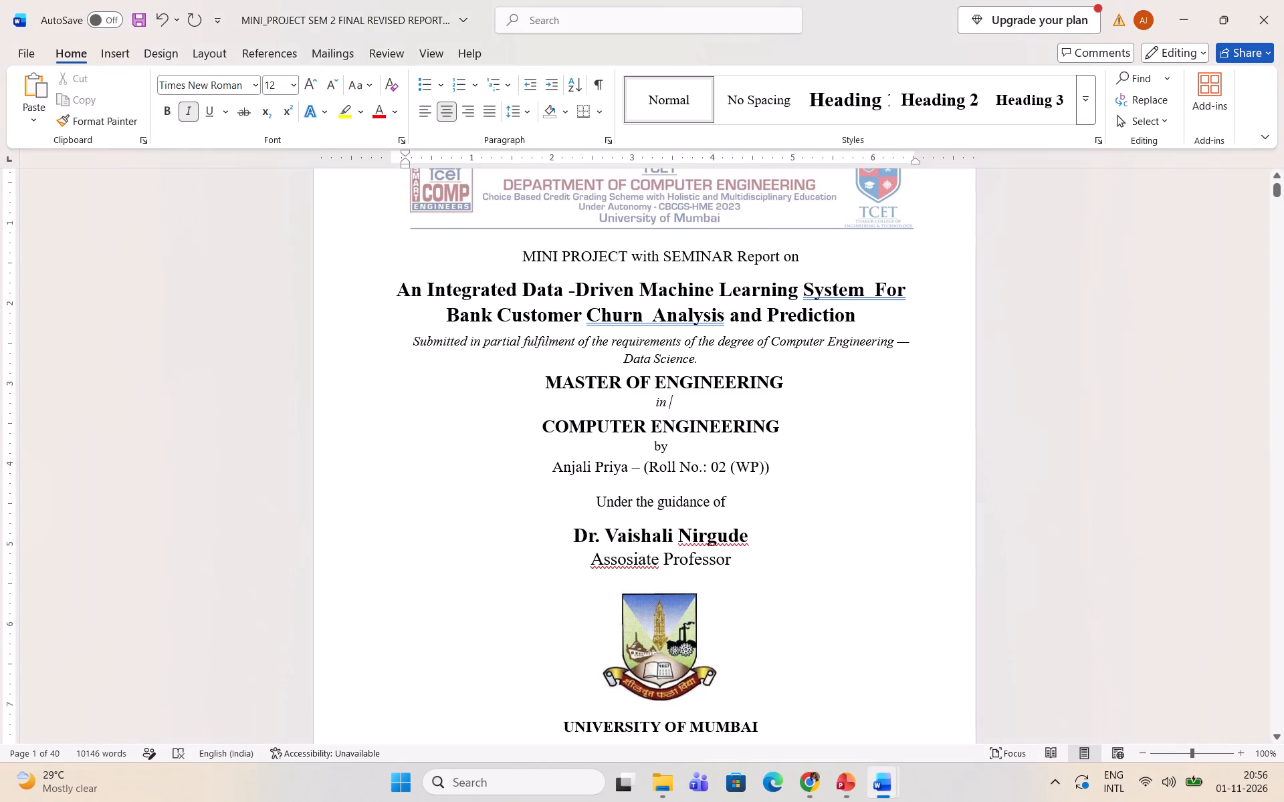
{"action": "left_click", "coordinate": [576, 290]}
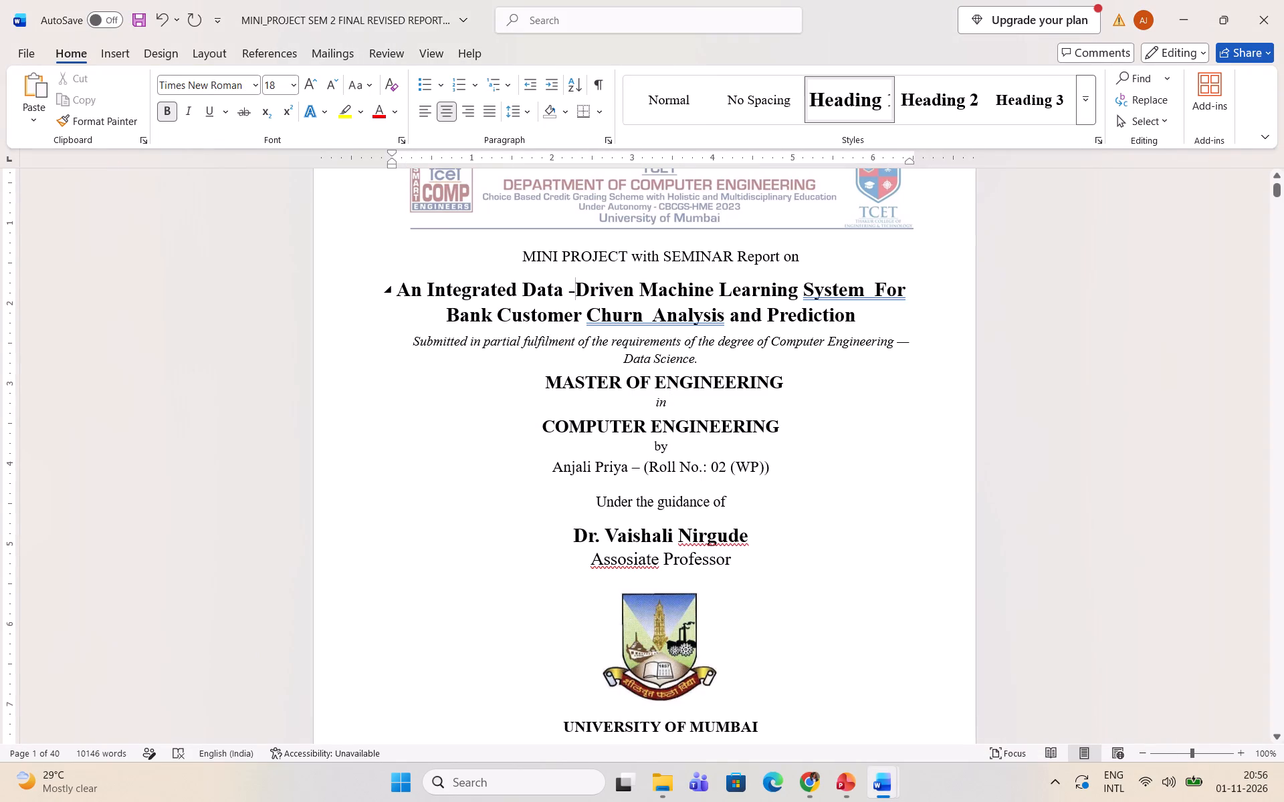
{"action": "key", "text": "BackSpace"}
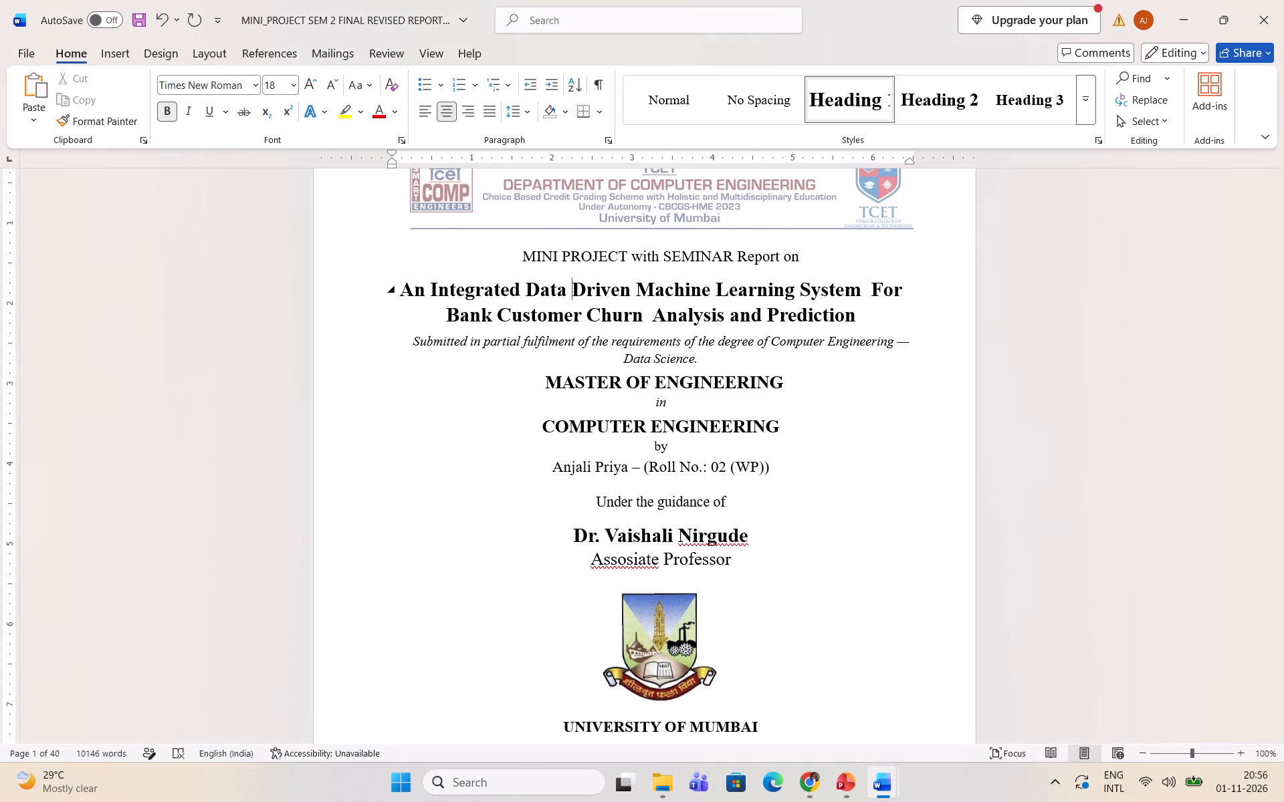
{"action": "key", "text": "minus"}
{"action": "key", "text": "space"}
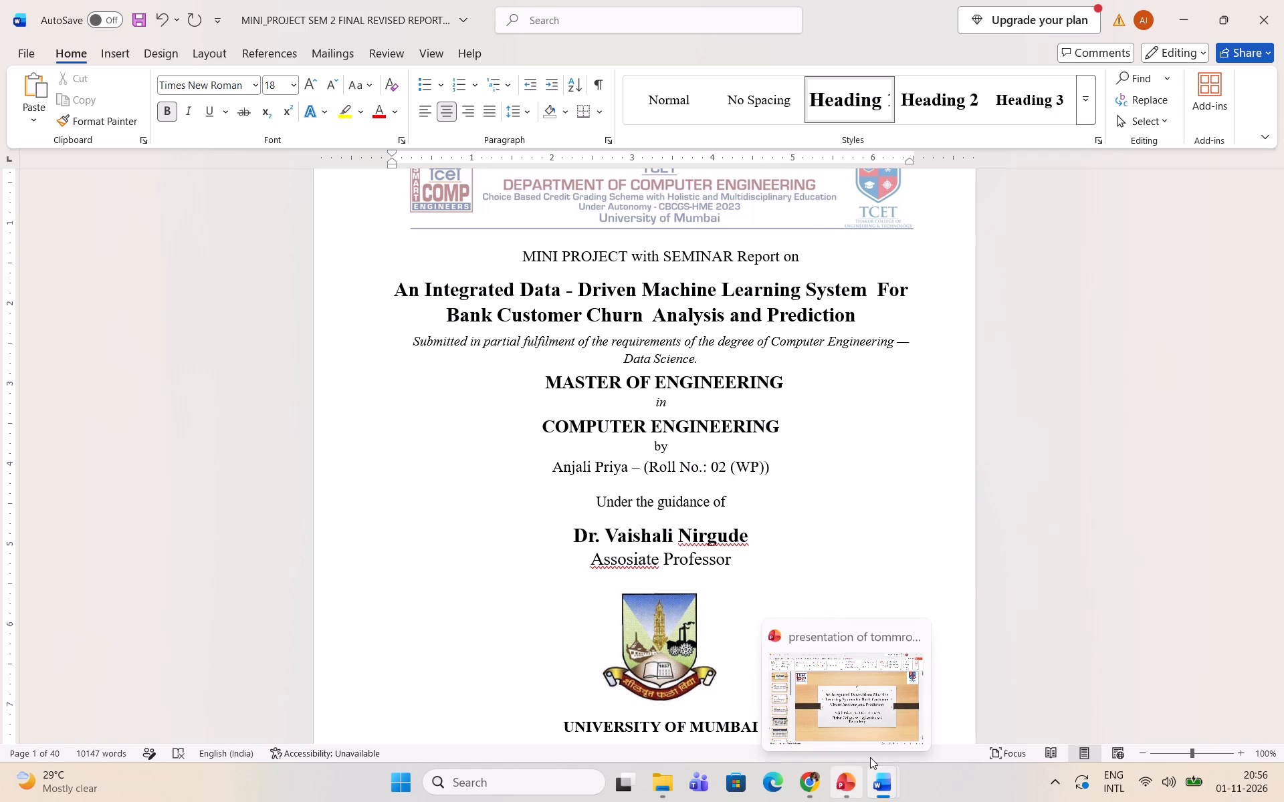
Compare the report's cover page title with the title on the presentation's first slide.
{"action": "left_click", "coordinate": [853, 702]}
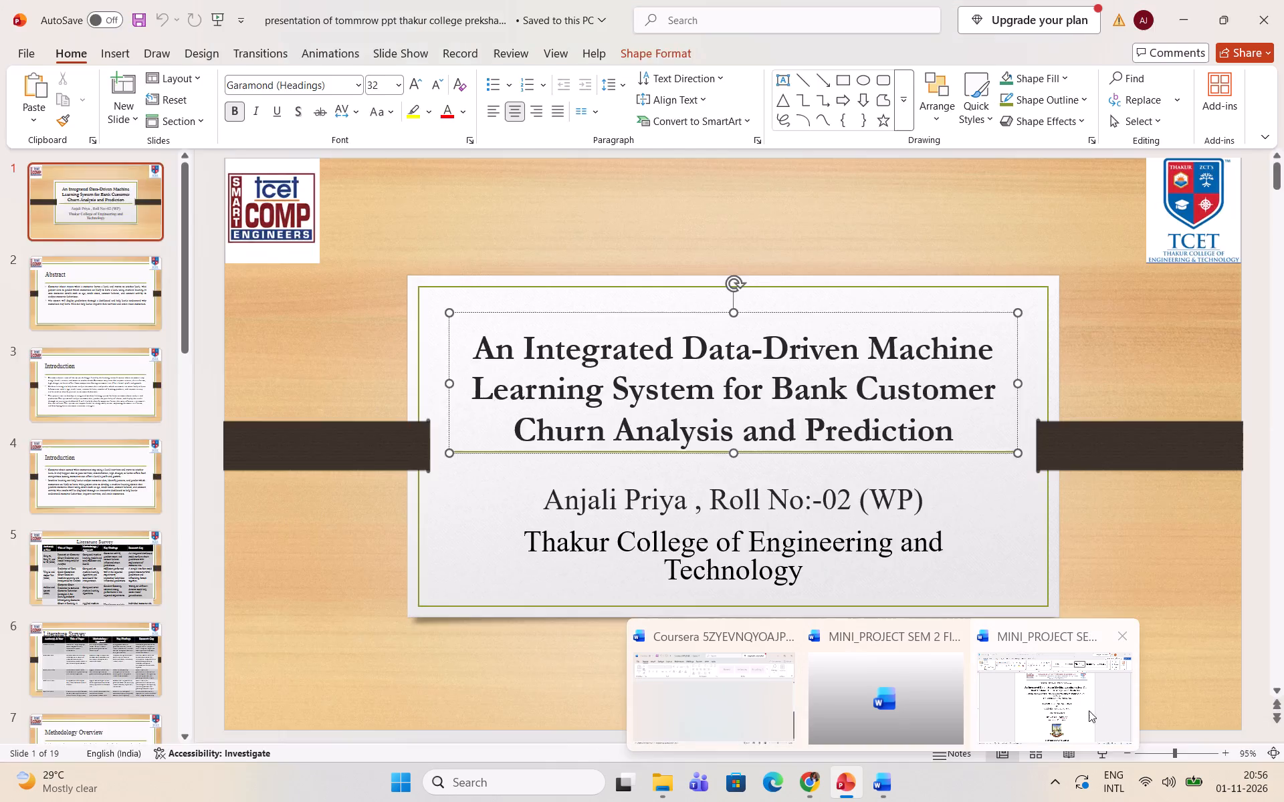
{"action": "left_click", "coordinate": [1058, 700]}
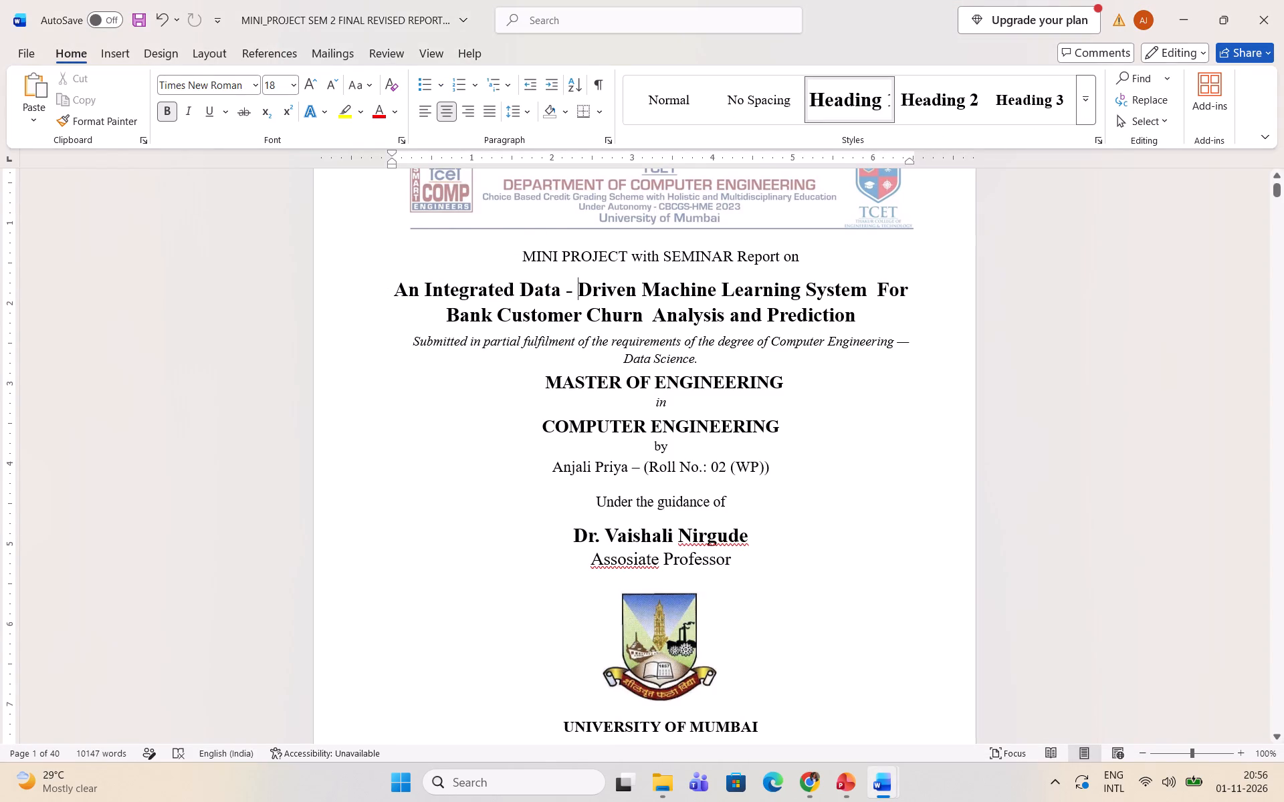
{"action": "left_click", "coordinate": [842, 717]}
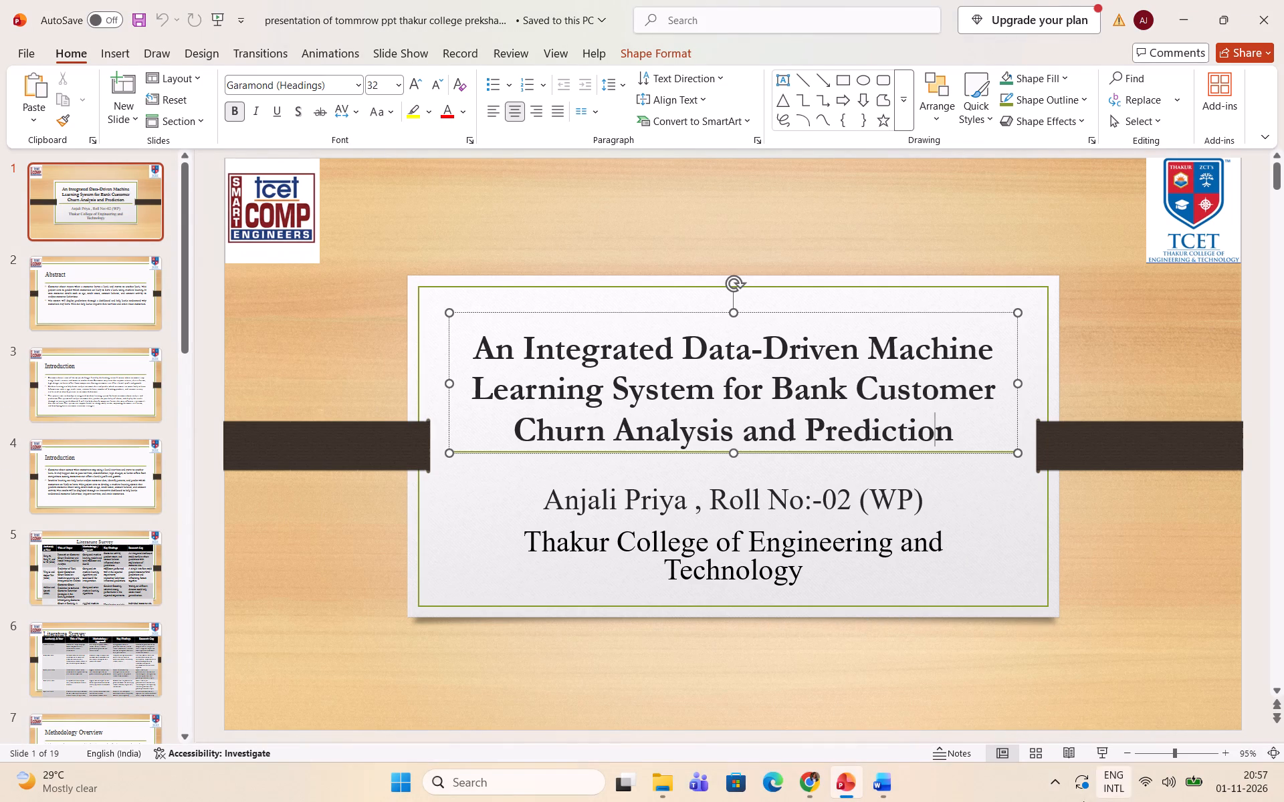
{"action": "left_click", "coordinate": [1049, 703]}
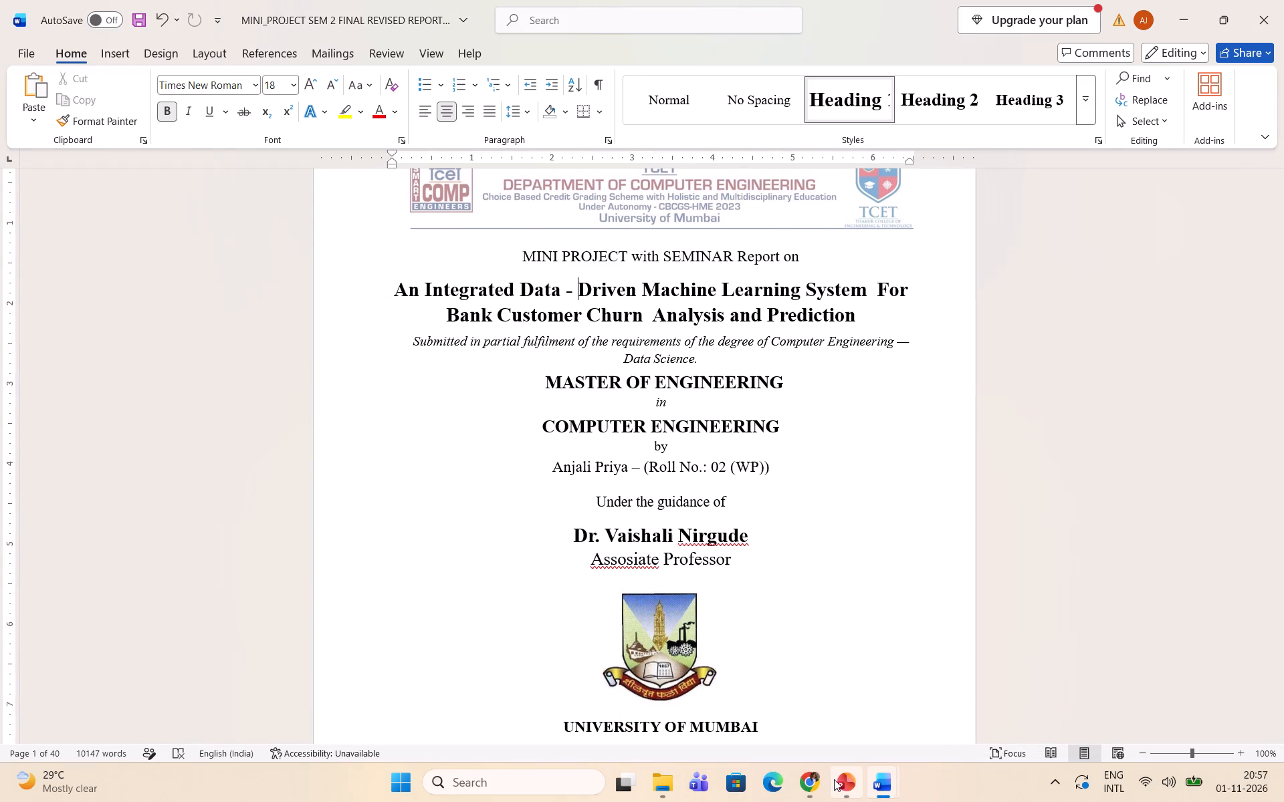
{"action": "left_click", "coordinate": [835, 682]}
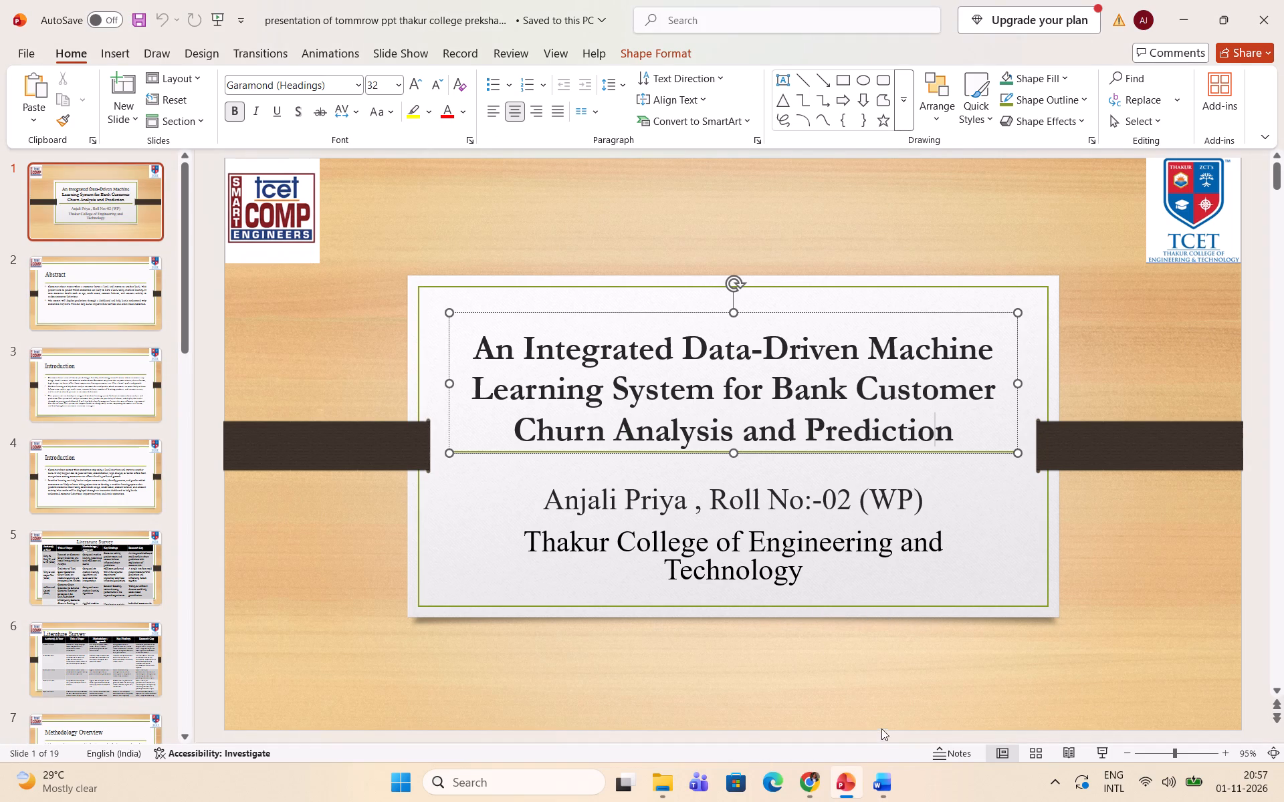
{"action": "left_click", "coordinate": [1055, 678]}
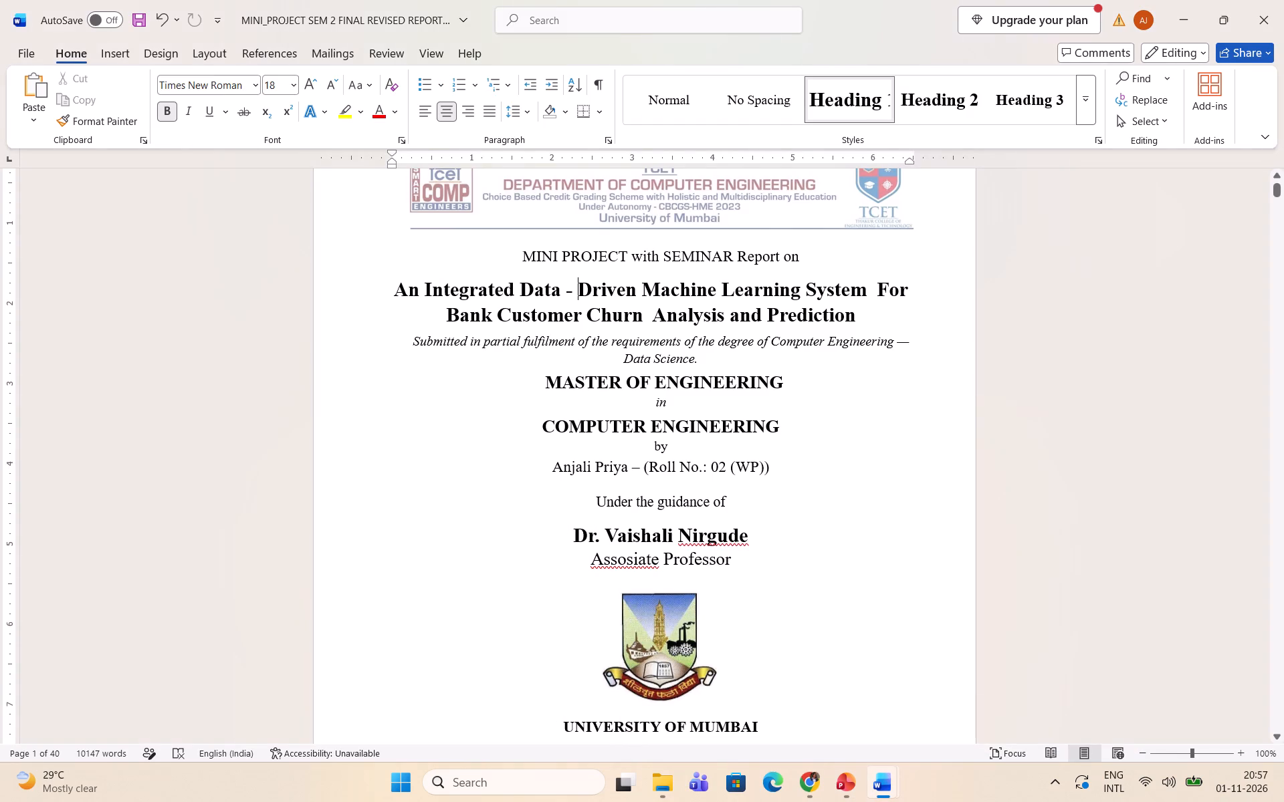
Compare the project title quoted on the certificate page with the title on the cover page.
{"action": "scroll", "coordinate": [644, 455], "scroll_direction": "down", "scroll_amount": 3}
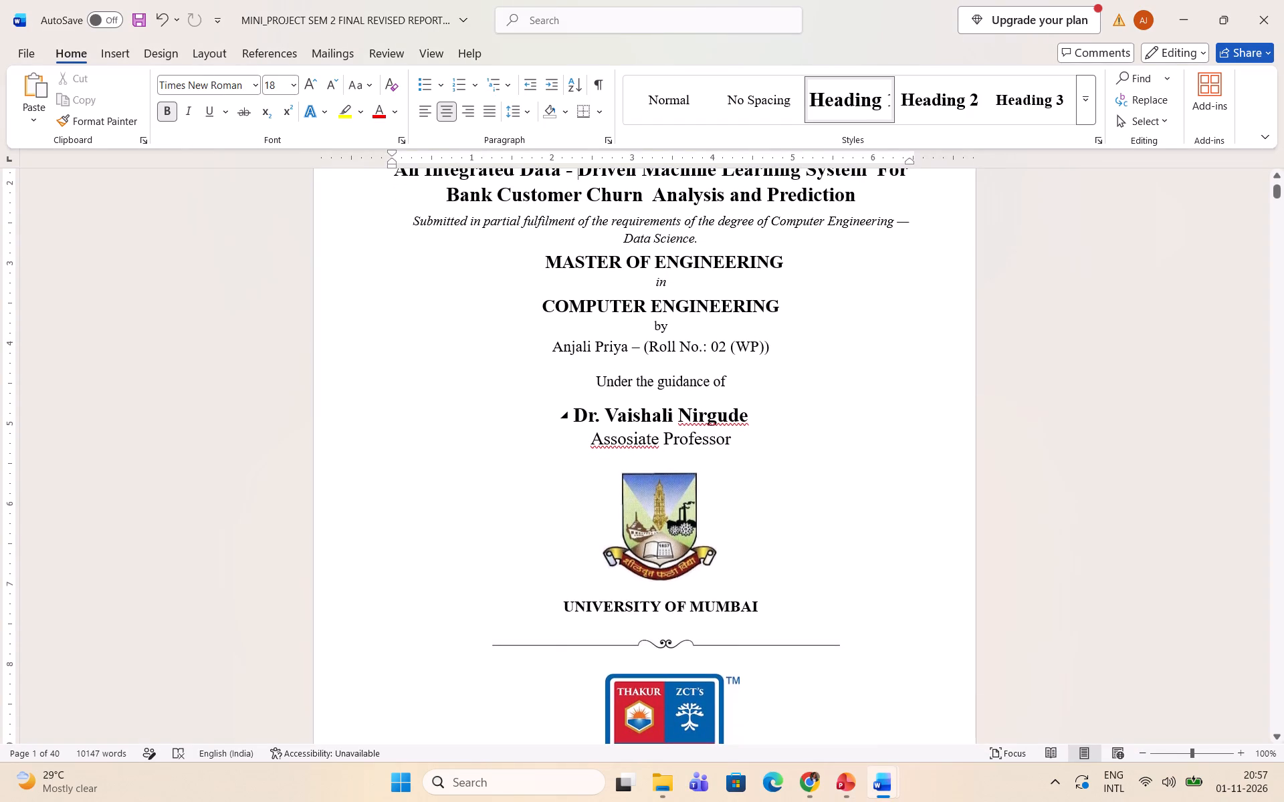
{"action": "scroll", "coordinate": [735, 440], "scroll_direction": "down", "scroll_amount": 6}
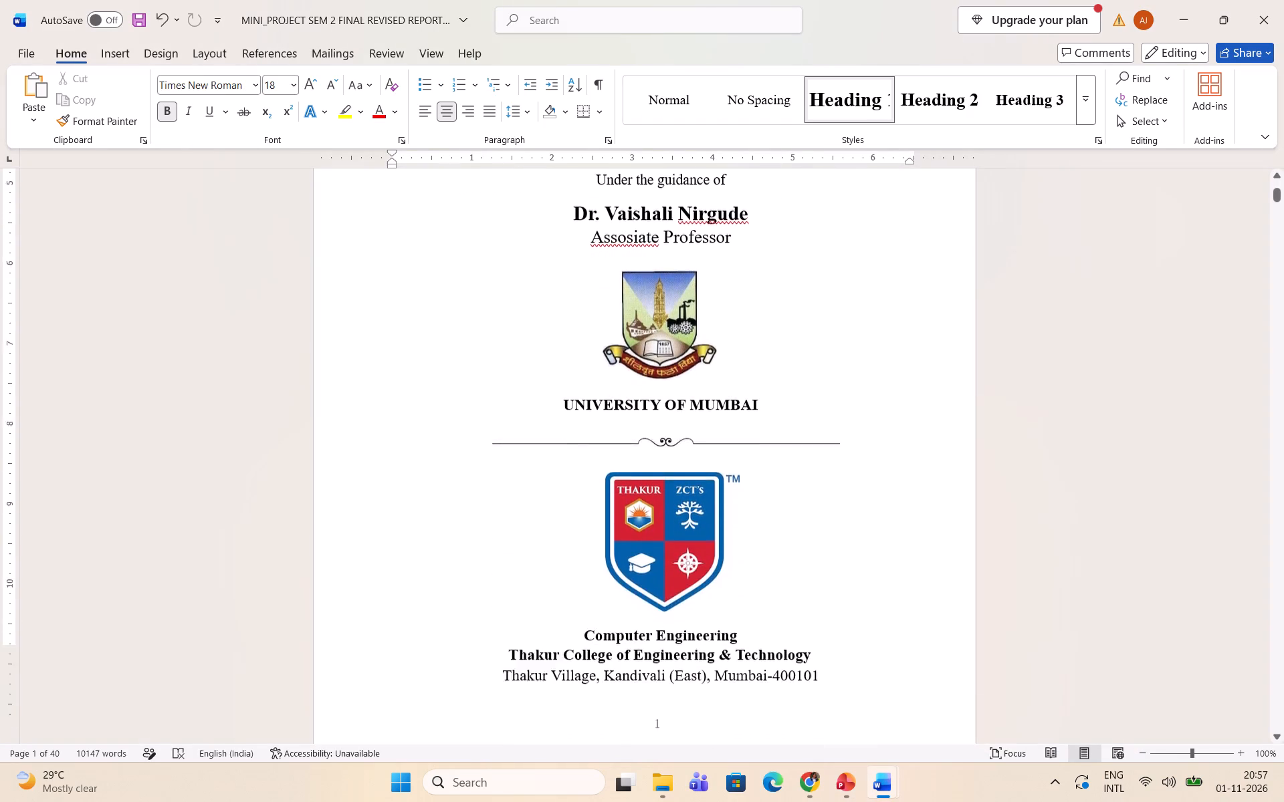
{"action": "scroll", "coordinate": [735, 440], "scroll_direction": "down", "scroll_amount": 10}
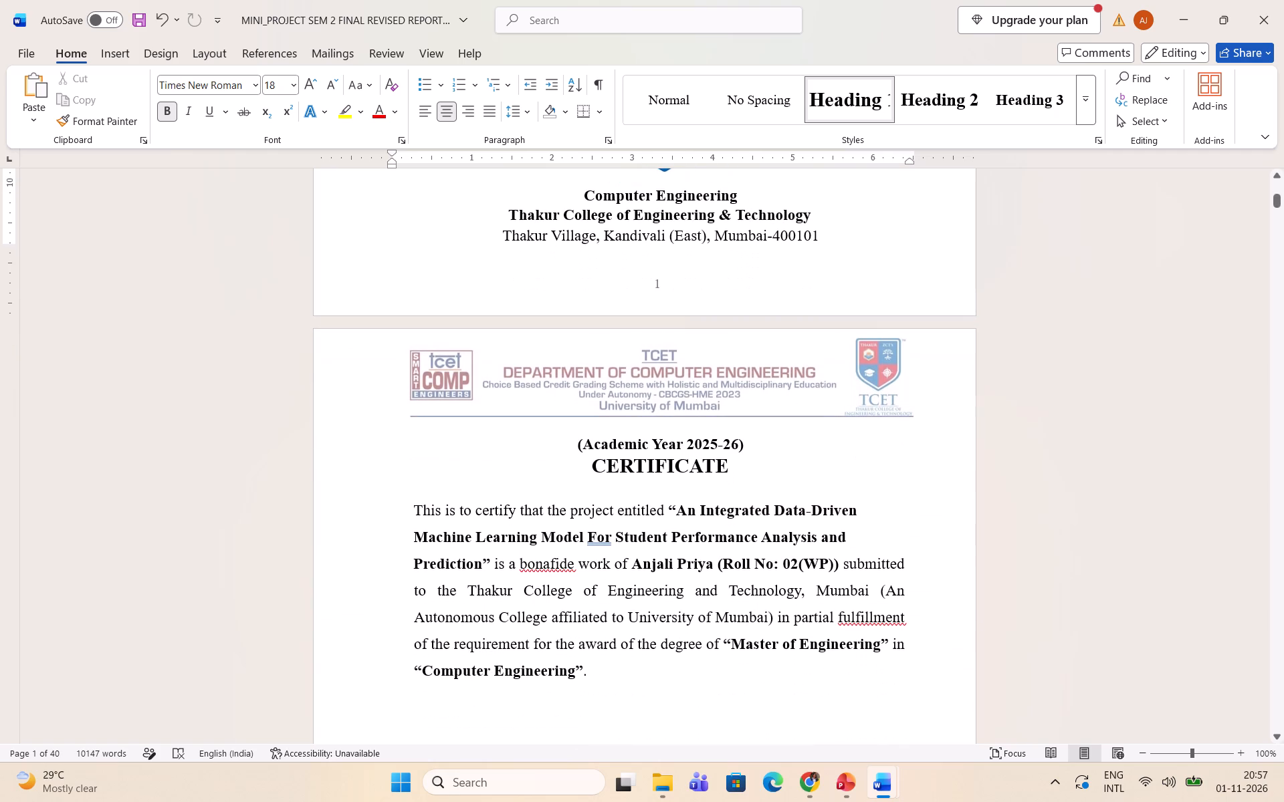
{"action": "scroll", "coordinate": [631, 489], "scroll_direction": "up", "scroll_amount": 6}
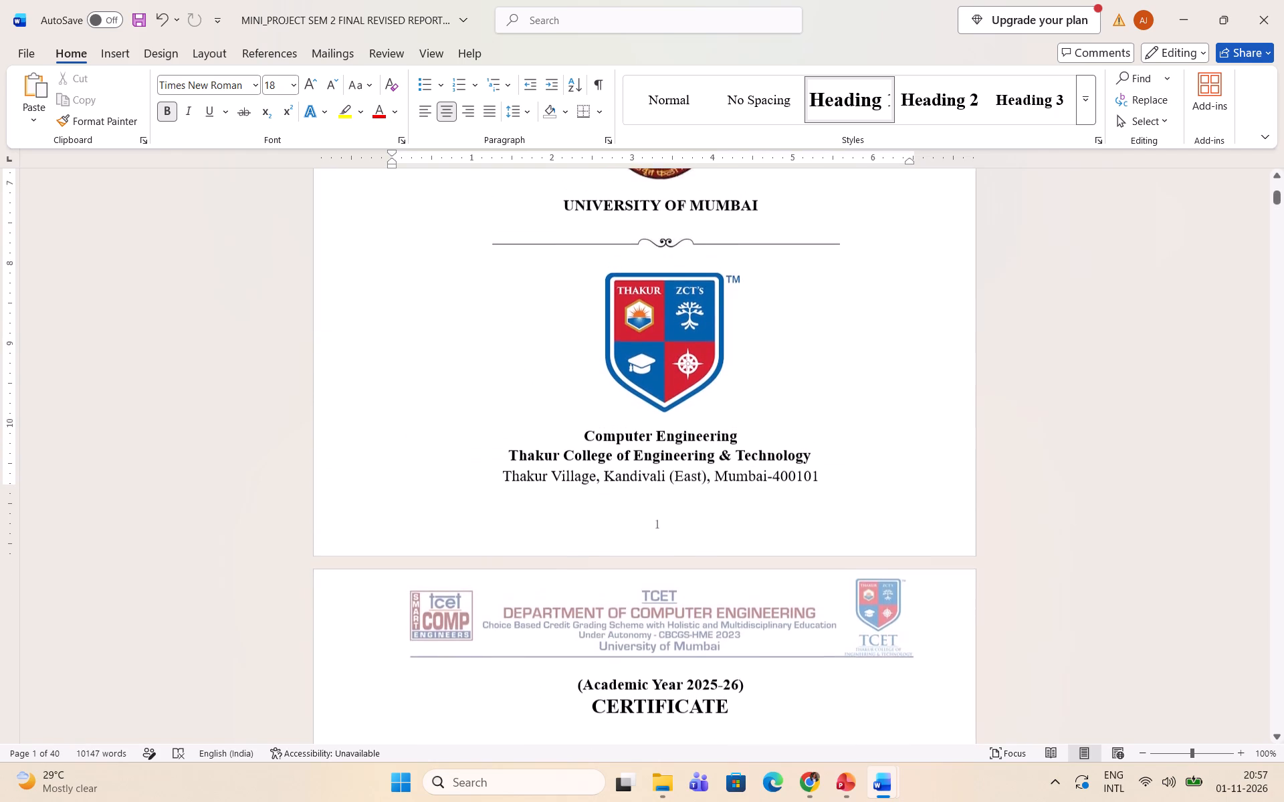
{"action": "scroll", "coordinate": [634, 486], "scroll_direction": "up", "scroll_amount": 3}
{"action": "scroll", "coordinate": [635, 485], "scroll_direction": "down", "scroll_amount": 1}
{"action": "scroll", "coordinate": [635, 485], "scroll_direction": "up", "scroll_amount": 9}
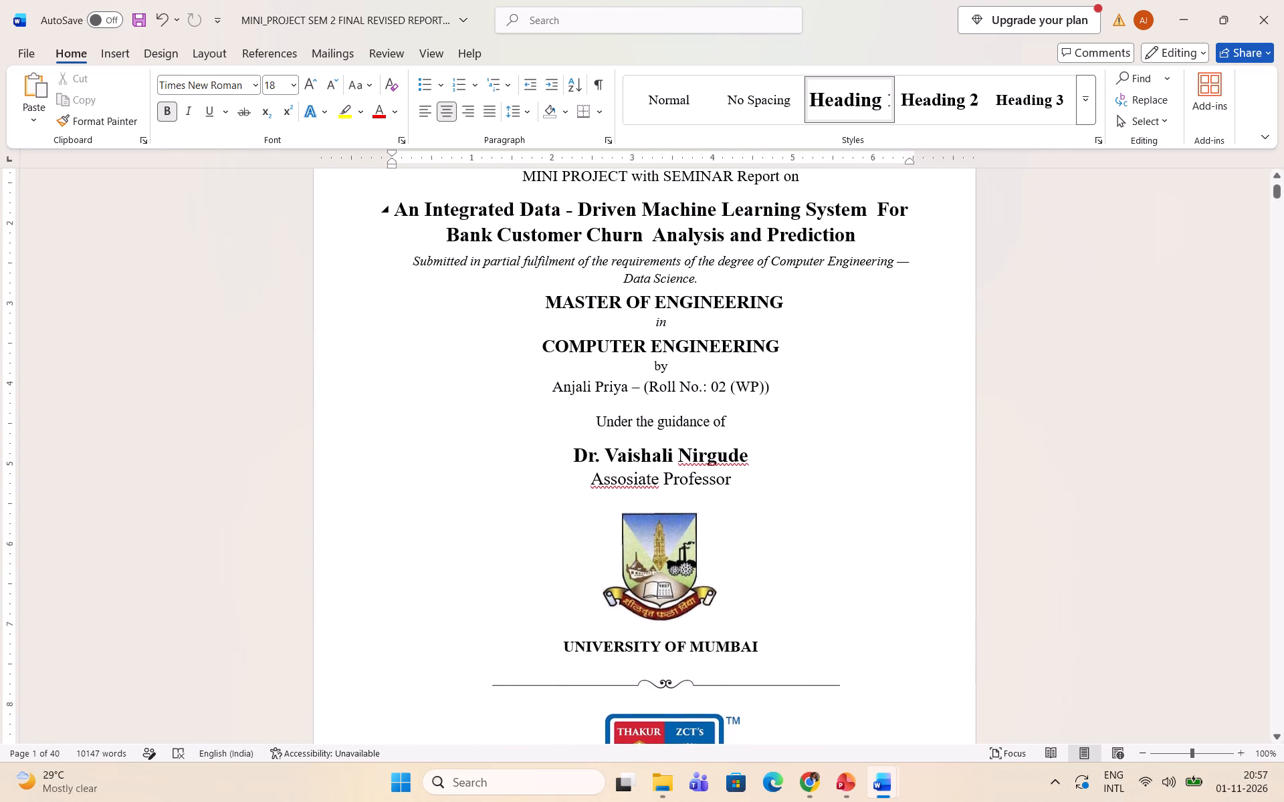
{"action": "scroll", "coordinate": [804, 366], "scroll_direction": "down", "scroll_amount": 4}
{"action": "scroll", "coordinate": [804, 366], "scroll_direction": "up", "scroll_amount": 1}
Replace "Model" with "System" in the project title quoted on the certificate page.
{"action": "scroll", "coordinate": [804, 366], "scroll_direction": "down", "scroll_amount": 2}
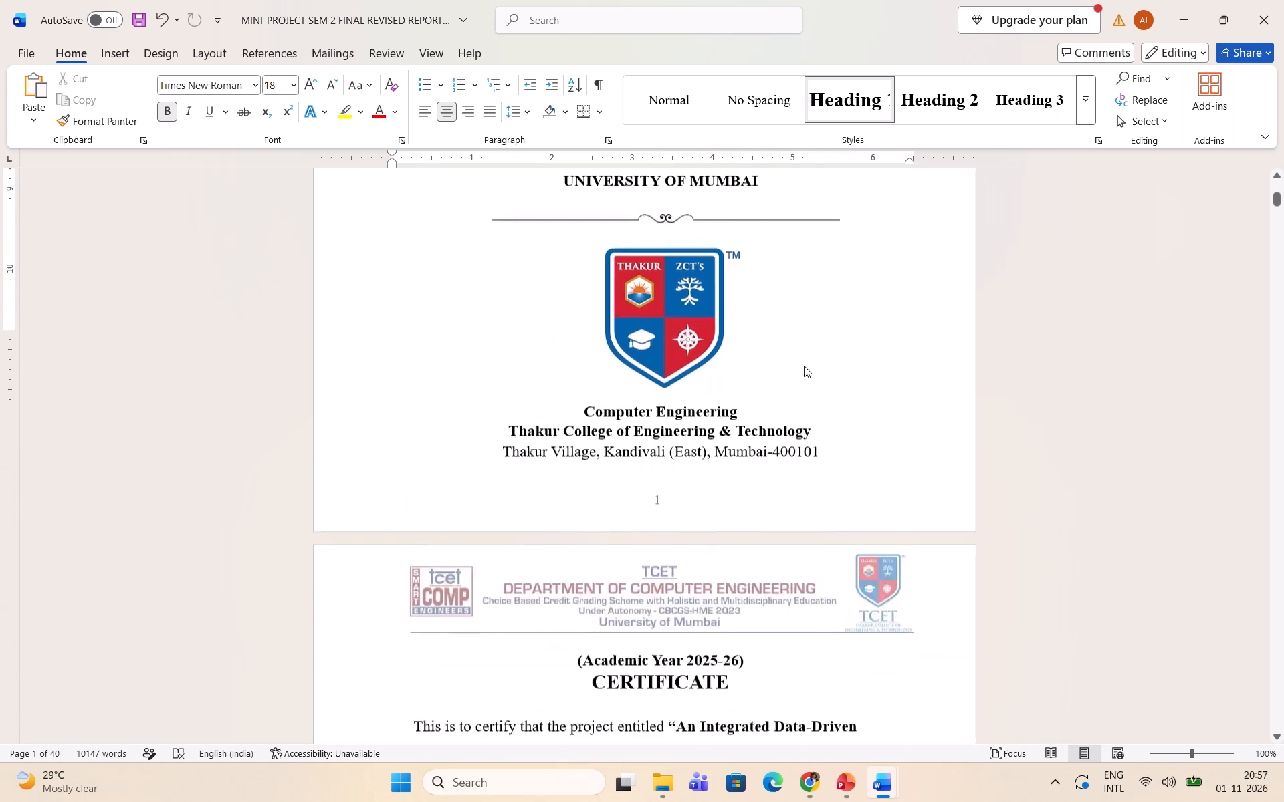
{"action": "scroll", "coordinate": [804, 366], "scroll_direction": "down", "scroll_amount": 2}
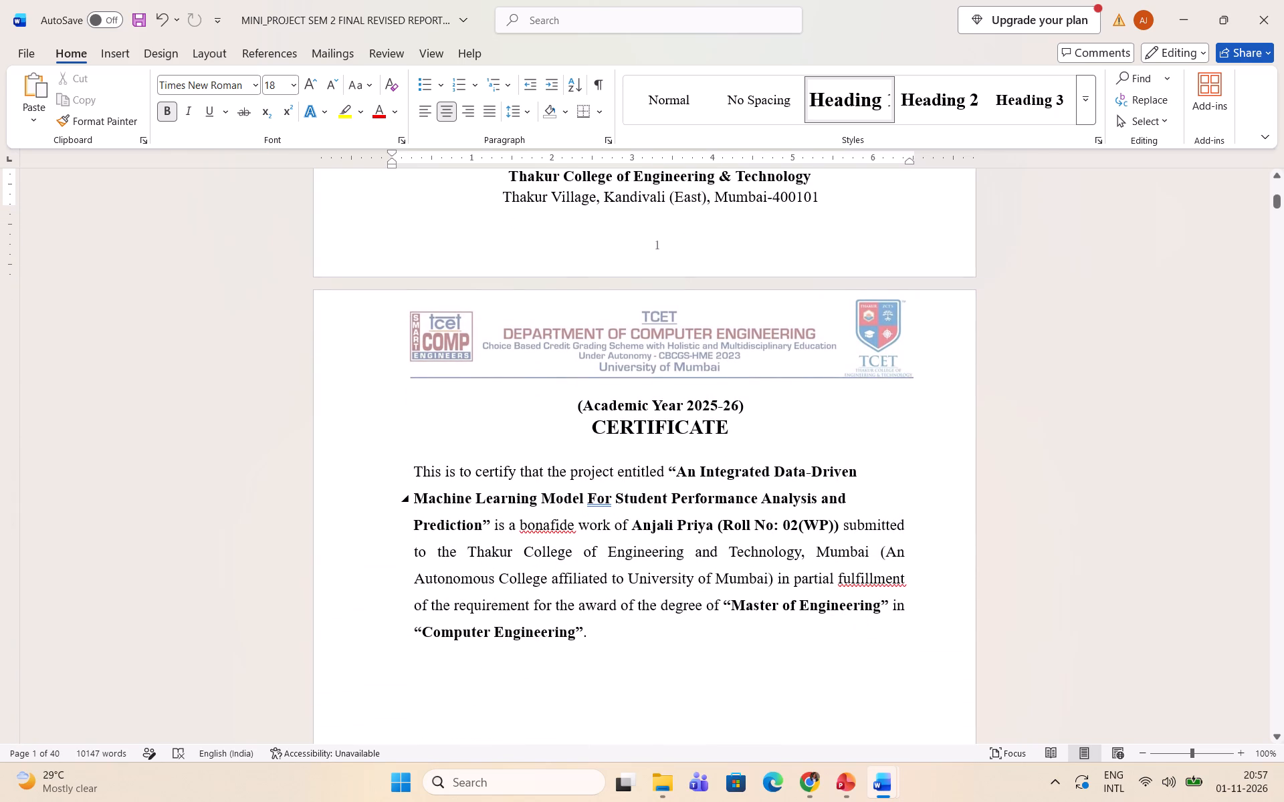
{"action": "left_click", "coordinate": [584, 495]}
{"action": "key", "text": "BackSpace"}
{"action": "key", "text": "BackSpace"}
{"action": "key", "text": "BackSpace"}
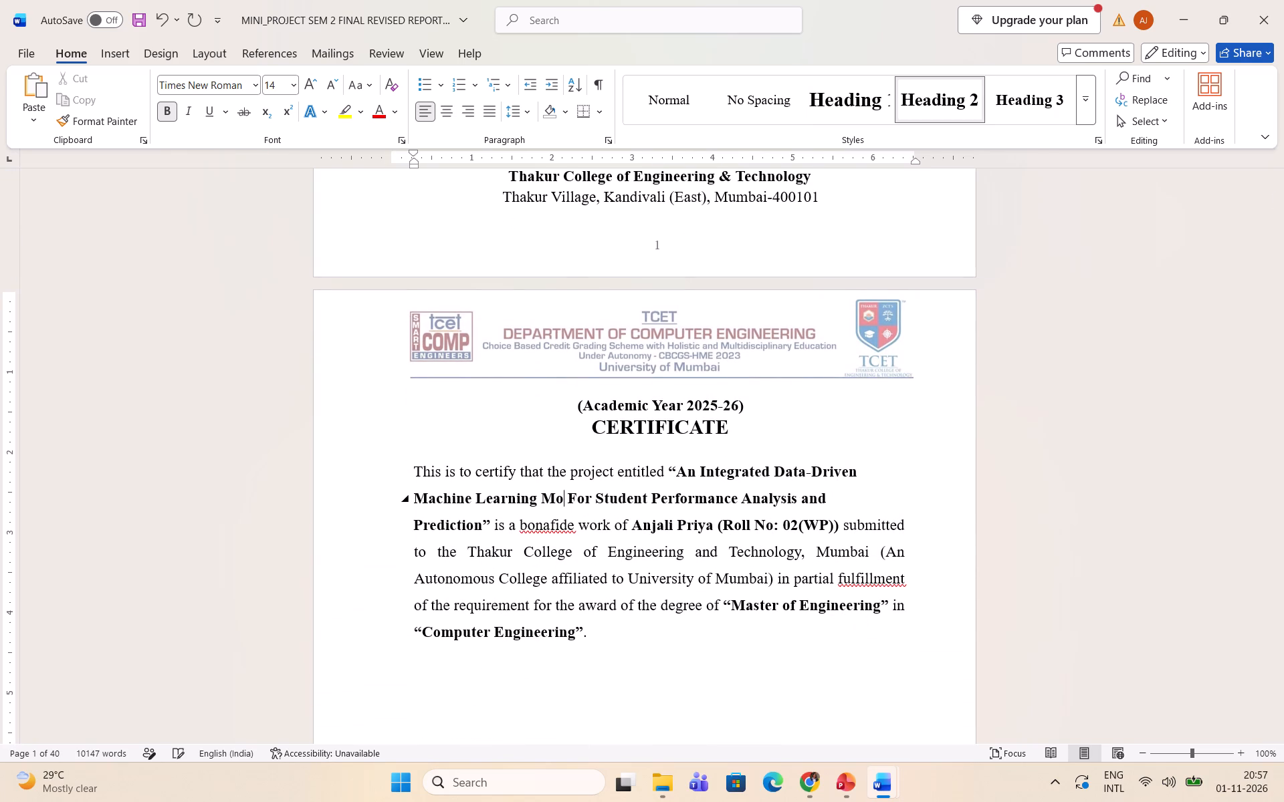
{"action": "key", "text": "BackSpace"}
{"action": "key", "text": "BackSpace"}
{"action": "key", "text": "s"}
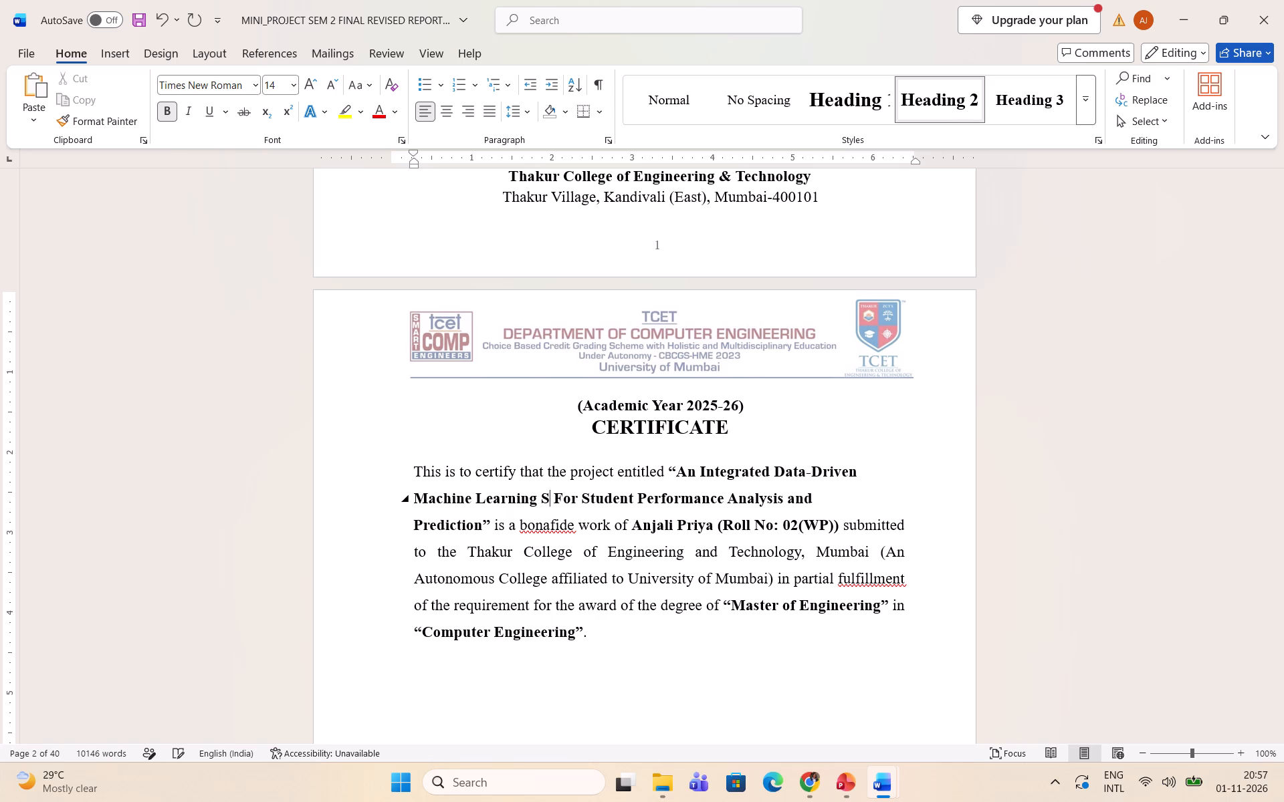
{"action": "type", "text": "ystem"}
Review the cover page title's wording again as the reference for the certificate page's project title.
{"action": "scroll", "coordinate": [657, 487], "scroll_direction": "up", "scroll_amount": 1}
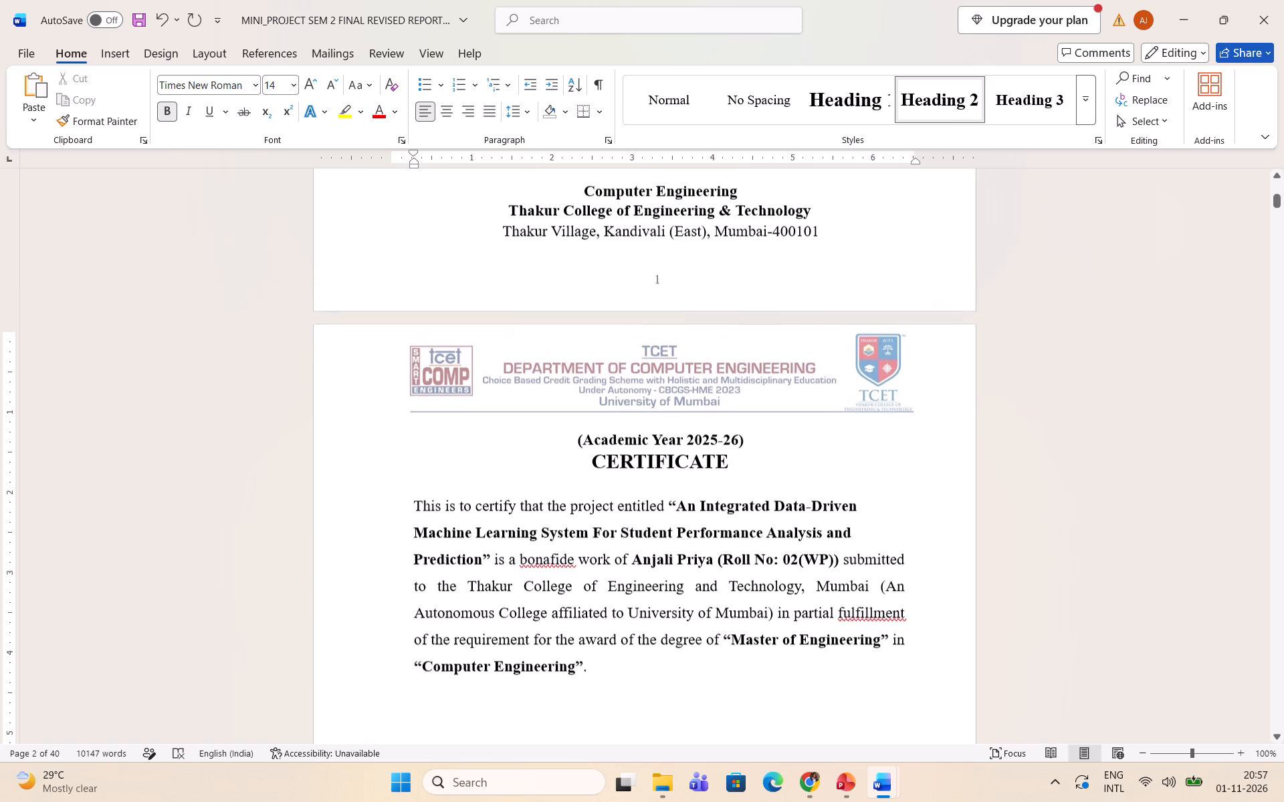
{"action": "scroll", "coordinate": [657, 487], "scroll_direction": "up", "scroll_amount": 9}
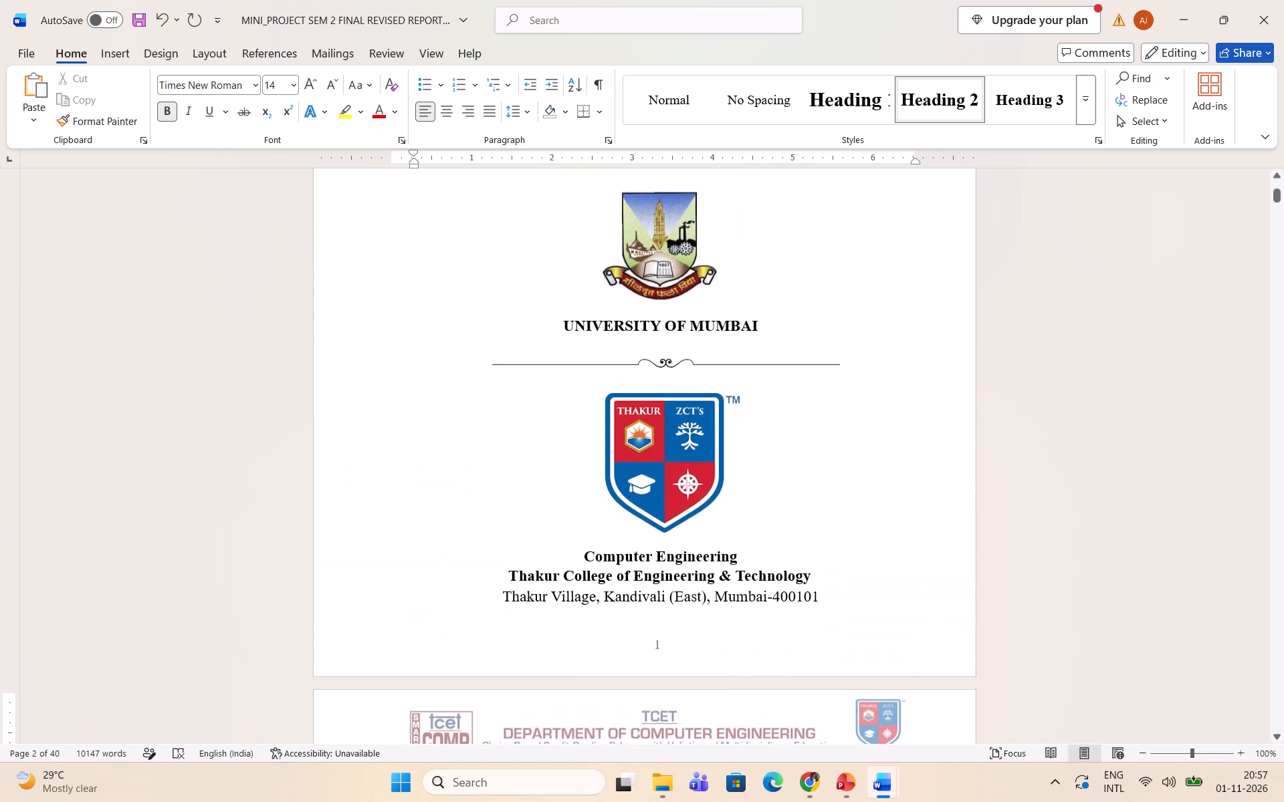
{"action": "scroll", "coordinate": [655, 487], "scroll_direction": "down", "scroll_amount": 1}
{"action": "scroll", "coordinate": [655, 487], "scroll_direction": "up", "scroll_amount": 7}
{"action": "scroll", "coordinate": [655, 487], "scroll_direction": "down", "scroll_amount": 1}
{"action": "scroll", "coordinate": [655, 487], "scroll_direction": "up", "scroll_amount": 1}
{"action": "scroll", "coordinate": [655, 487], "scroll_direction": "down", "scroll_amount": 1}
{"action": "scroll", "coordinate": [655, 487], "scroll_direction": "up", "scroll_amount": 1}
{"action": "scroll", "coordinate": [655, 487], "scroll_direction": "down", "scroll_amount": 1}
{"action": "scroll", "coordinate": [655, 487], "scroll_direction": "up", "scroll_amount": 4}
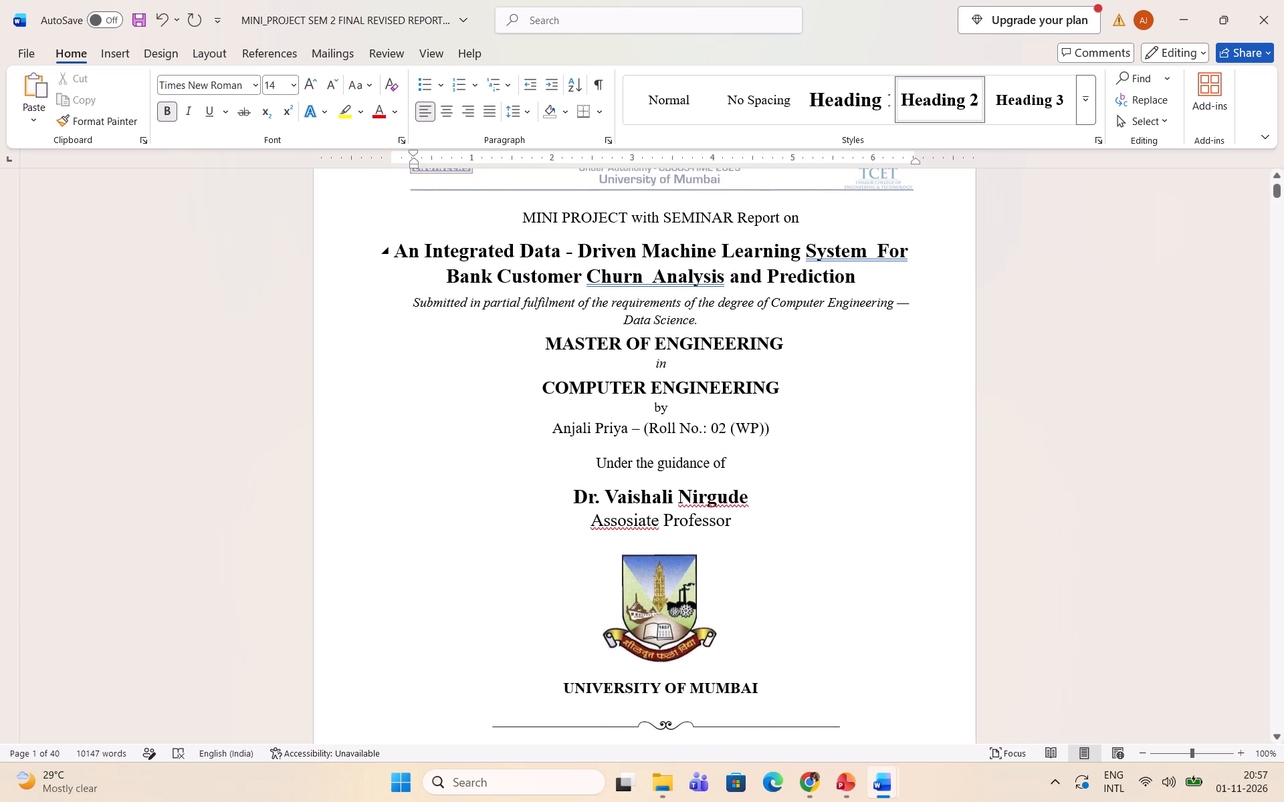
Replace "Student Performance Analysis" in the certificate page's project title with "Bank Customer Churn" copied from the cover page, matching the surrounding formatting.
{"action": "left_click_drag", "start_coordinate": [451, 277], "coordinate": [647, 273]}
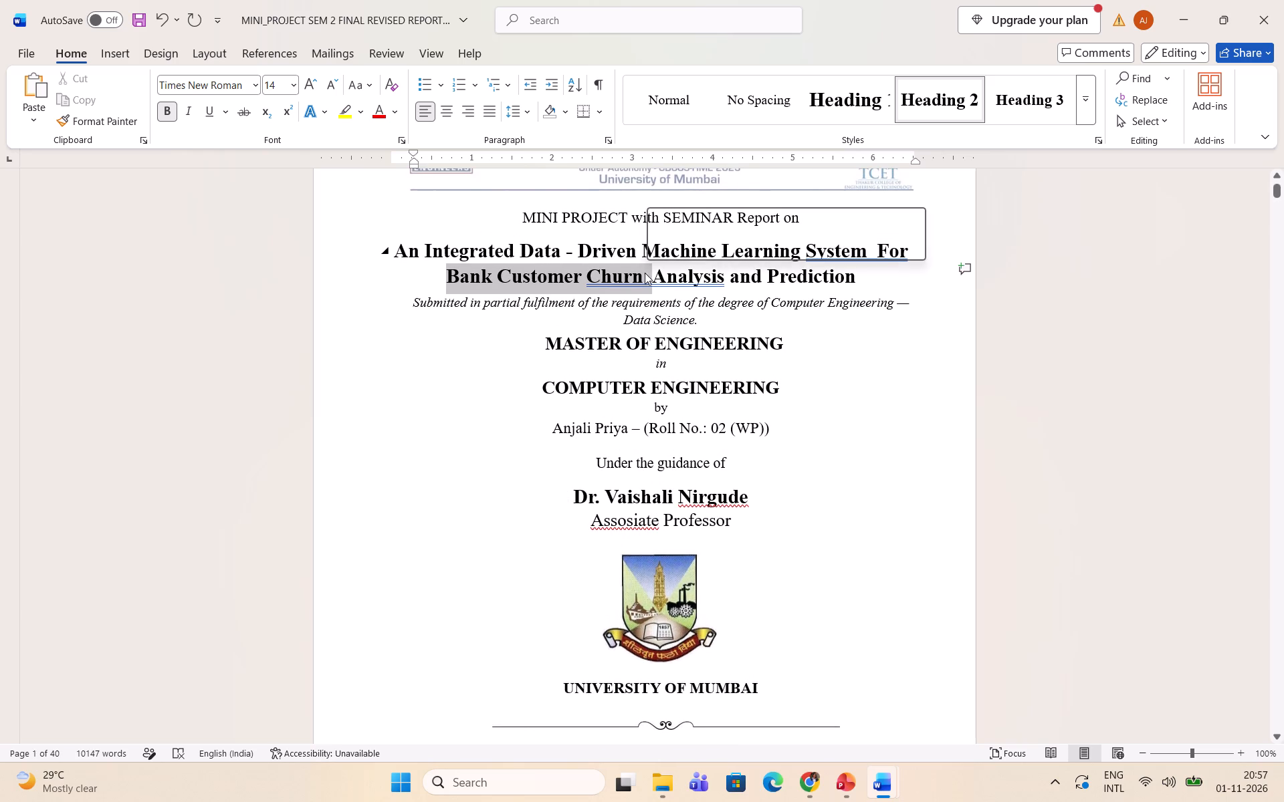
{"action": "key", "text": "ctrl+c"}
{"action": "scroll", "coordinate": [603, 424], "scroll_direction": "down", "scroll_amount": 3}
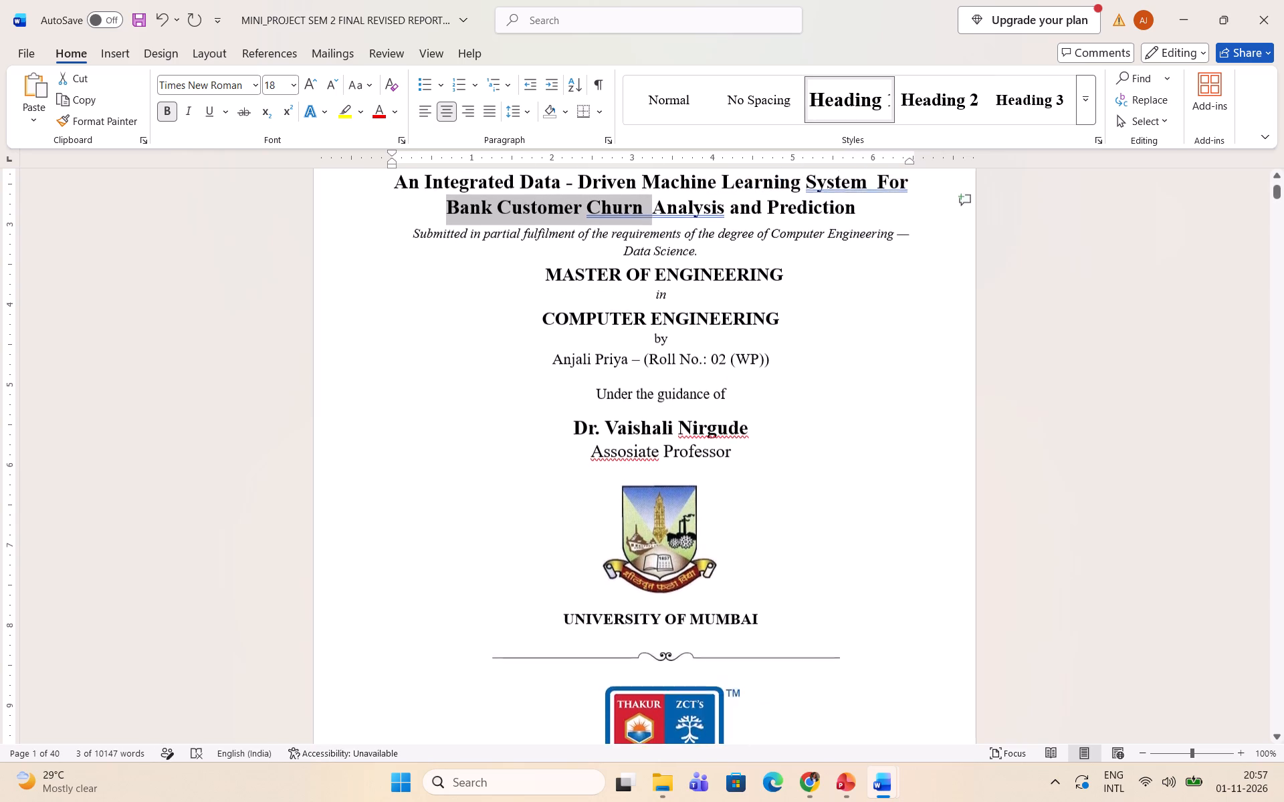
{"action": "scroll", "coordinate": [603, 424], "scroll_direction": "down", "scroll_amount": 4}
{"action": "scroll", "coordinate": [603, 424], "scroll_direction": "up", "scroll_amount": 1}
{"action": "scroll", "coordinate": [603, 424], "scroll_direction": "down", "scroll_amount": 7}
{"action": "scroll", "coordinate": [603, 424], "scroll_direction": "up", "scroll_amount": 1}
{"action": "scroll", "coordinate": [603, 424], "scroll_direction": "down", "scroll_amount": 3}
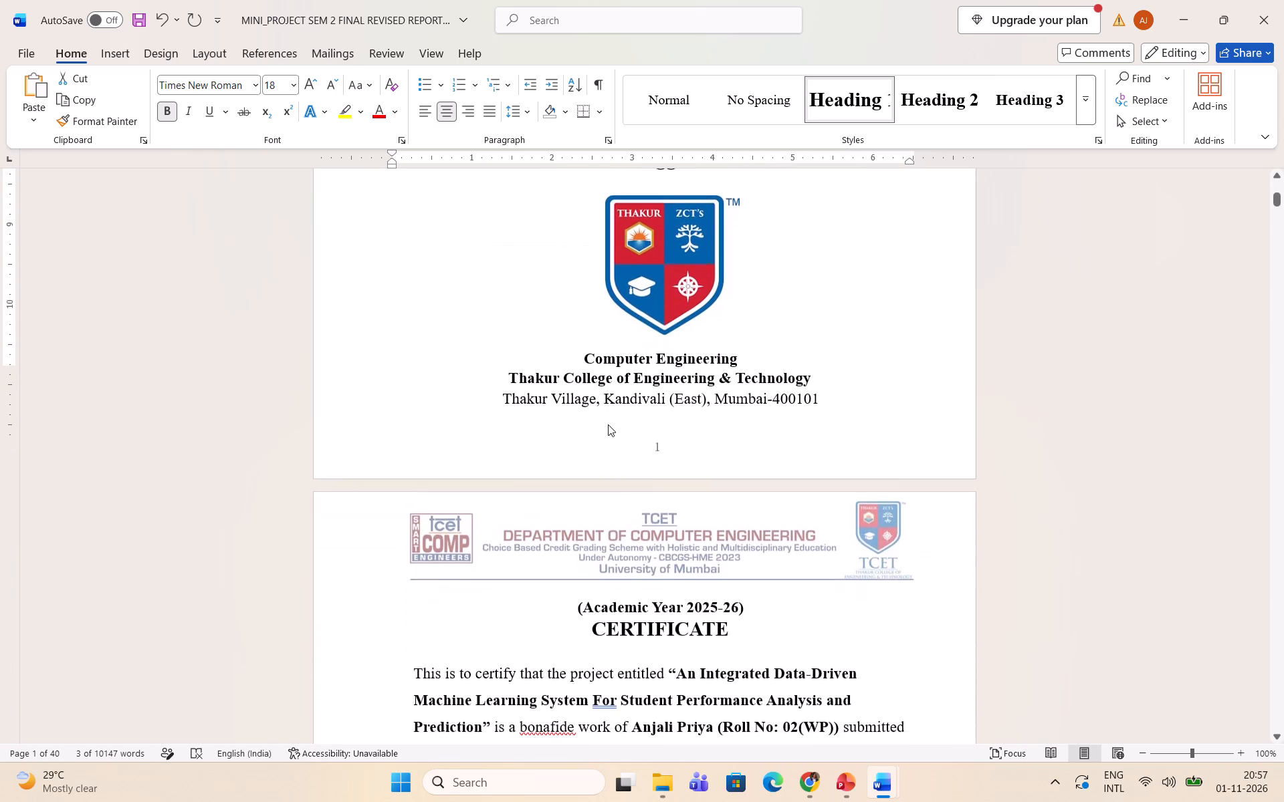
{"action": "scroll", "coordinate": [608, 424], "scroll_direction": "down", "scroll_amount": 1}
{"action": "scroll", "coordinate": [608, 424], "scroll_direction": "up", "scroll_amount": 1}
{"action": "scroll", "coordinate": [608, 424], "scroll_direction": "down", "scroll_amount": 2}
{"action": "scroll", "coordinate": [608, 424], "scroll_direction": "up", "scroll_amount": 1}
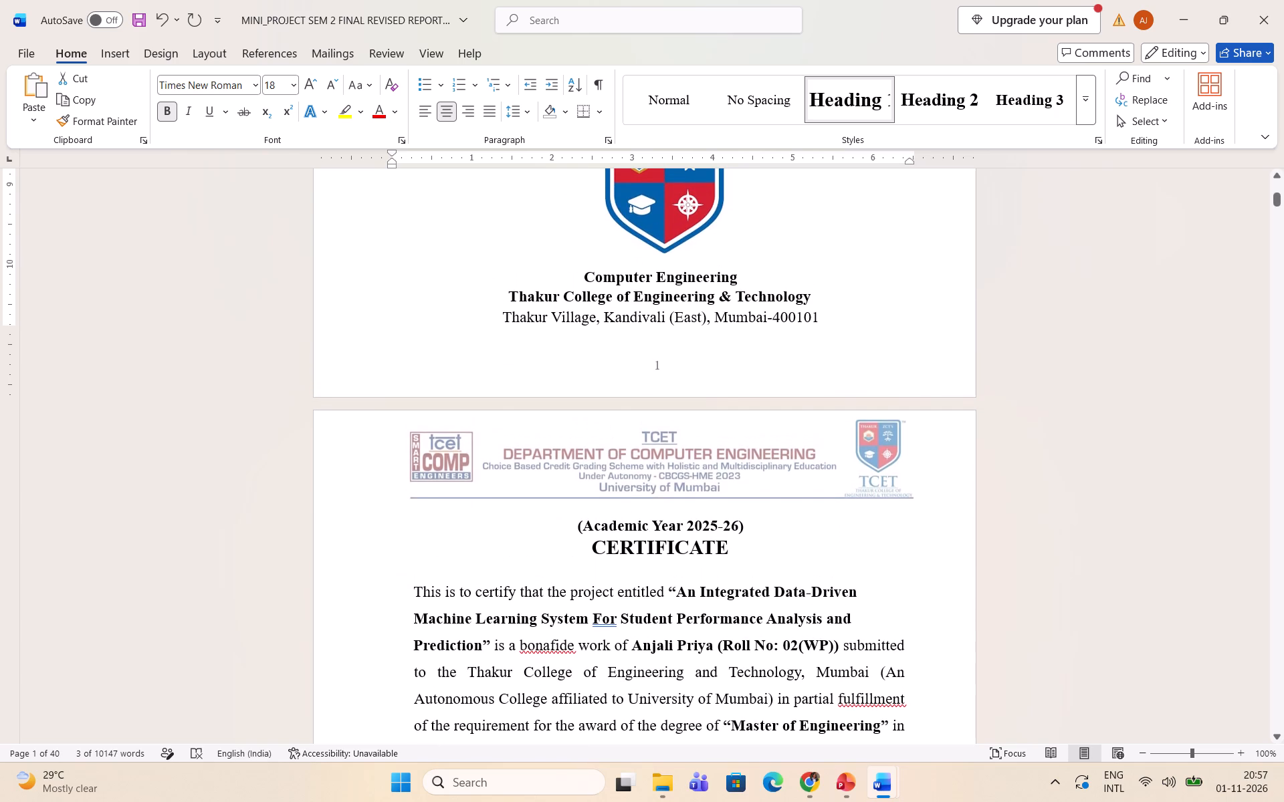
{"action": "left_click_drag", "start_coordinate": [621, 614], "coordinate": [813, 615]}
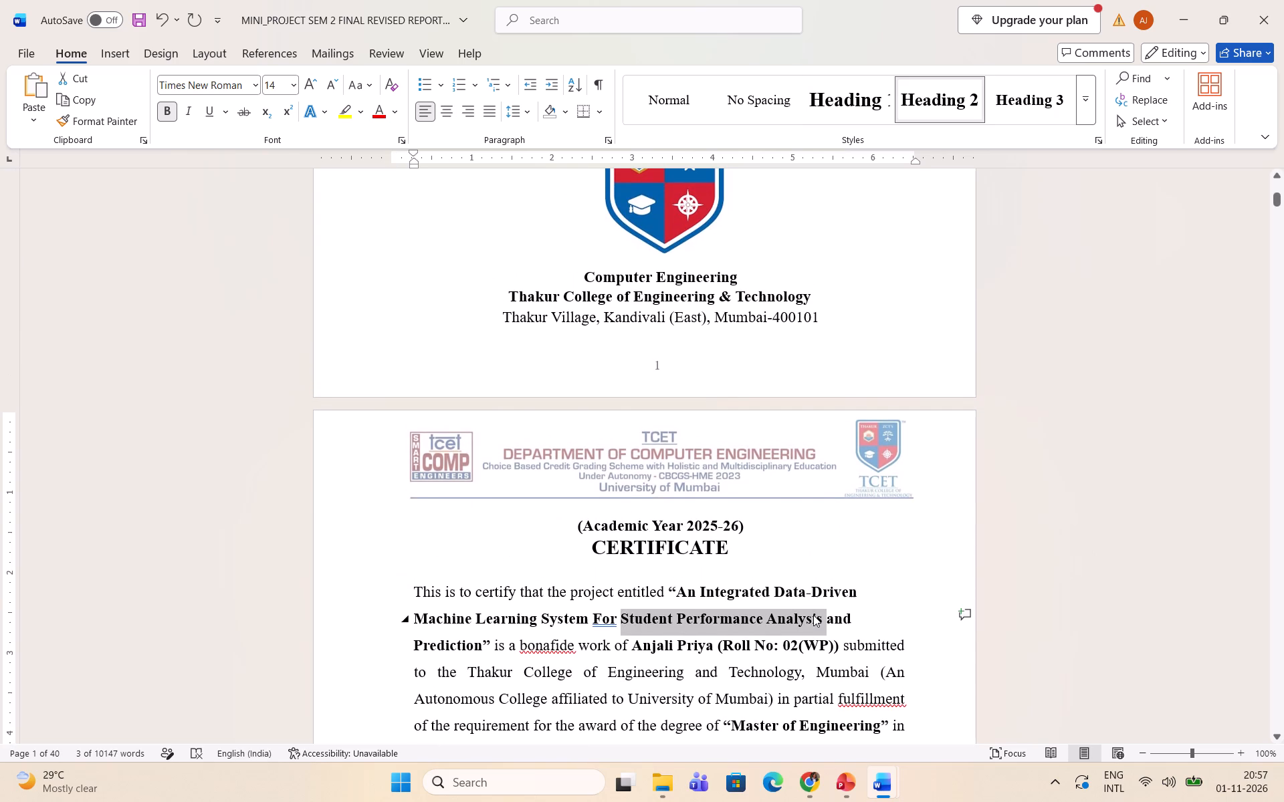
{"action": "key", "text": "ctrl+v"}
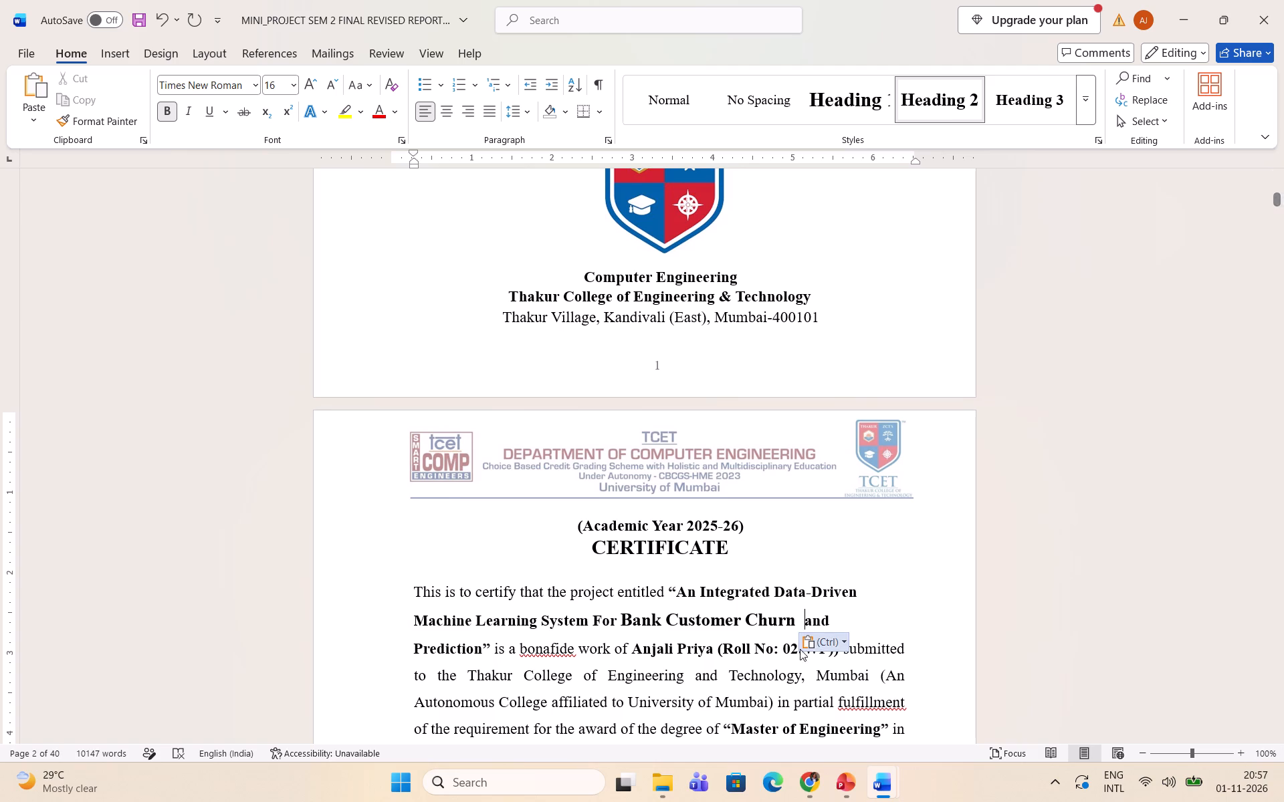
{"action": "left_click", "coordinate": [847, 638]}
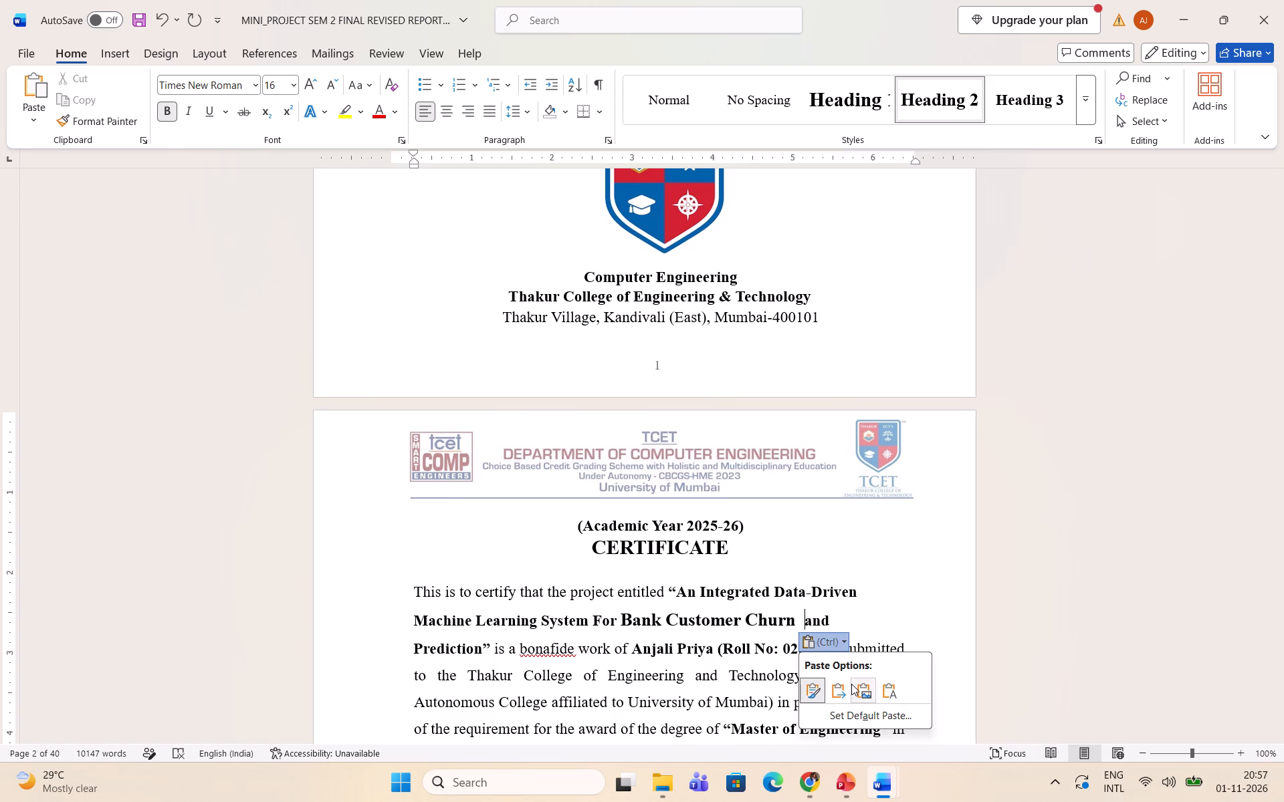
{"action": "left_click", "coordinate": [839, 688]}
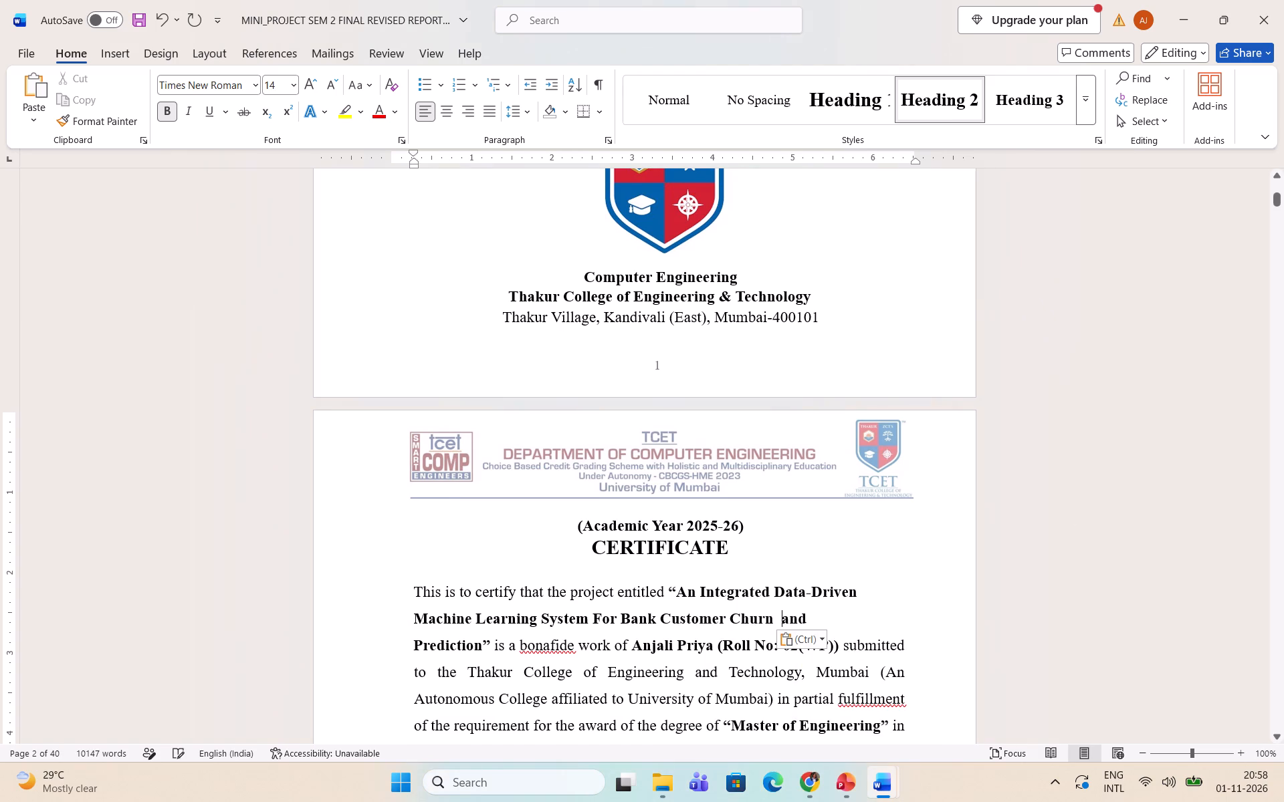
Check the certificate page's project title against the cover page and insert "Analysis" before "and Prediction".
{"action": "left_click", "coordinate": [844, 612]}
{"action": "scroll", "coordinate": [841, 590], "scroll_direction": "up", "scroll_amount": 2}
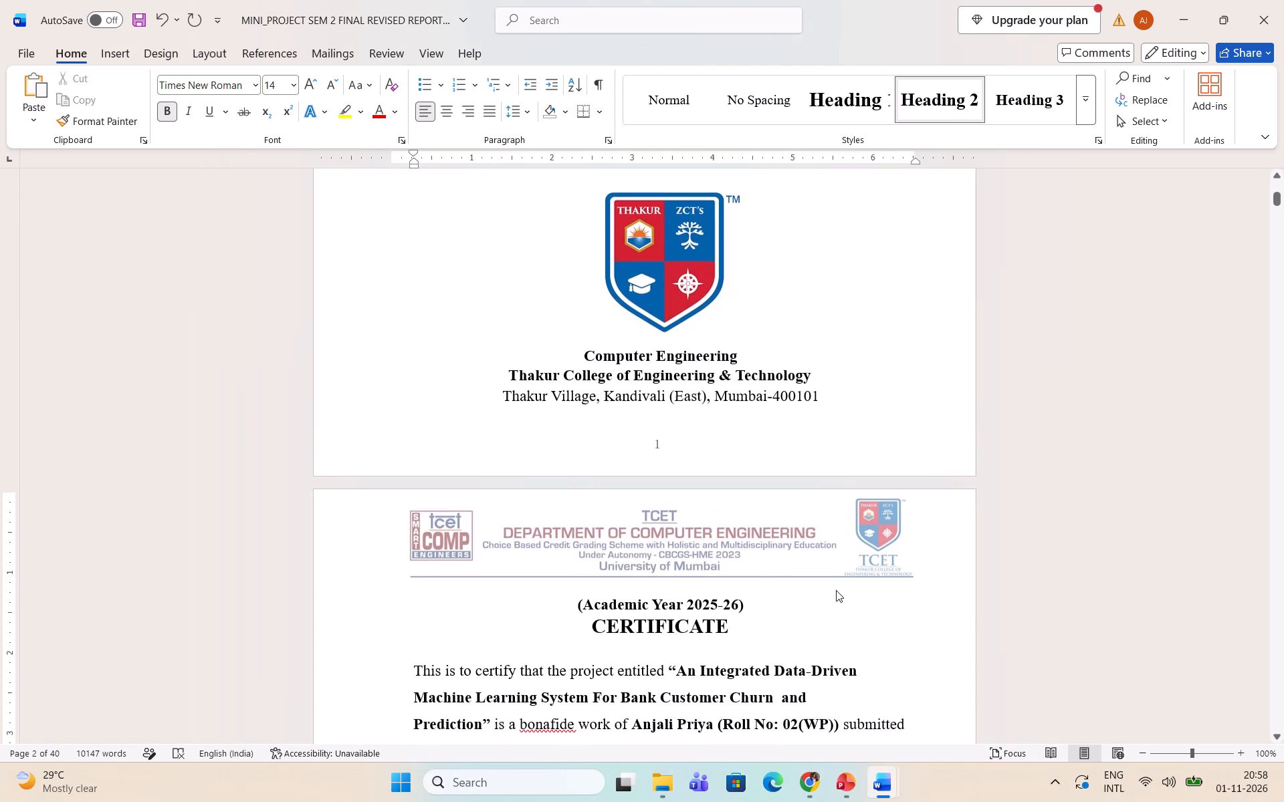
{"action": "scroll", "coordinate": [836, 590], "scroll_direction": "up", "scroll_amount": 2}
{"action": "scroll", "coordinate": [836, 590], "scroll_direction": "down", "scroll_amount": 1}
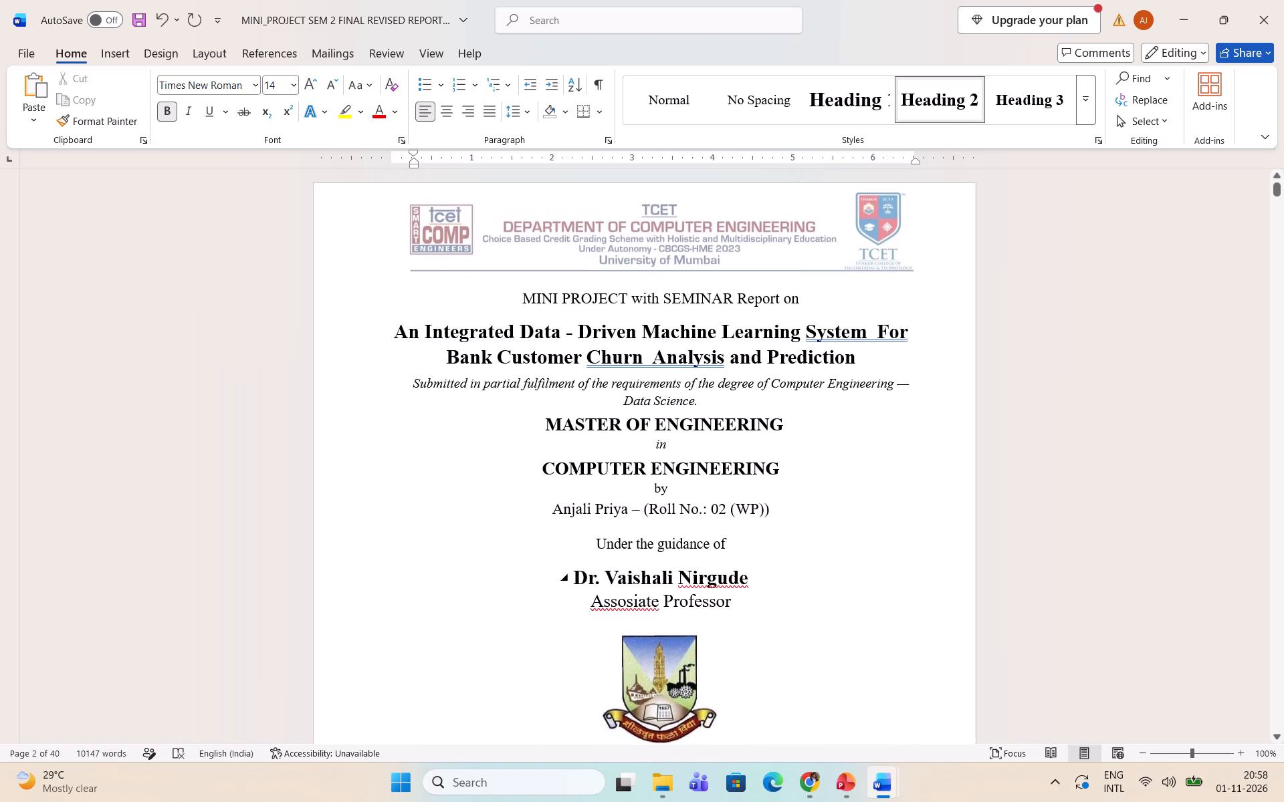
{"action": "scroll", "coordinate": [836, 590], "scroll_direction": "down", "scroll_amount": 2}
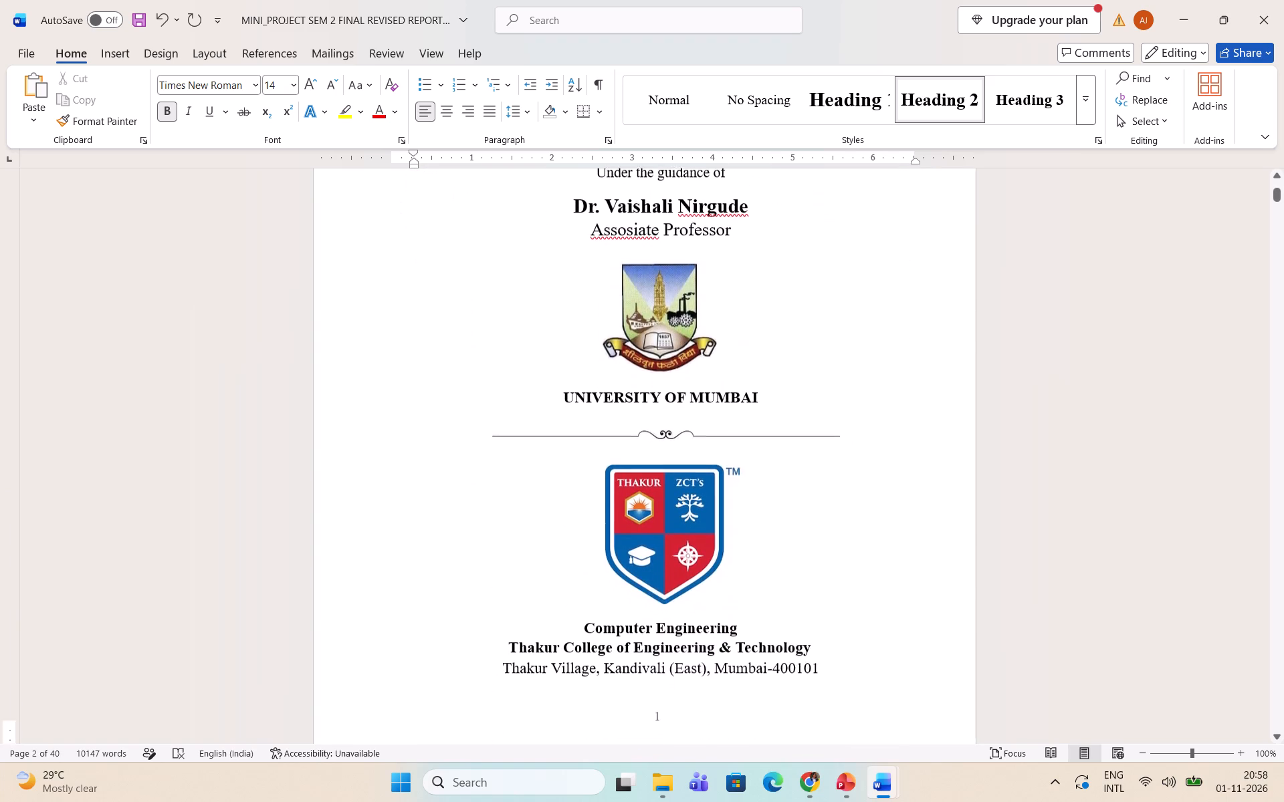
{"action": "scroll", "coordinate": [836, 590], "scroll_direction": "down", "scroll_amount": 2}
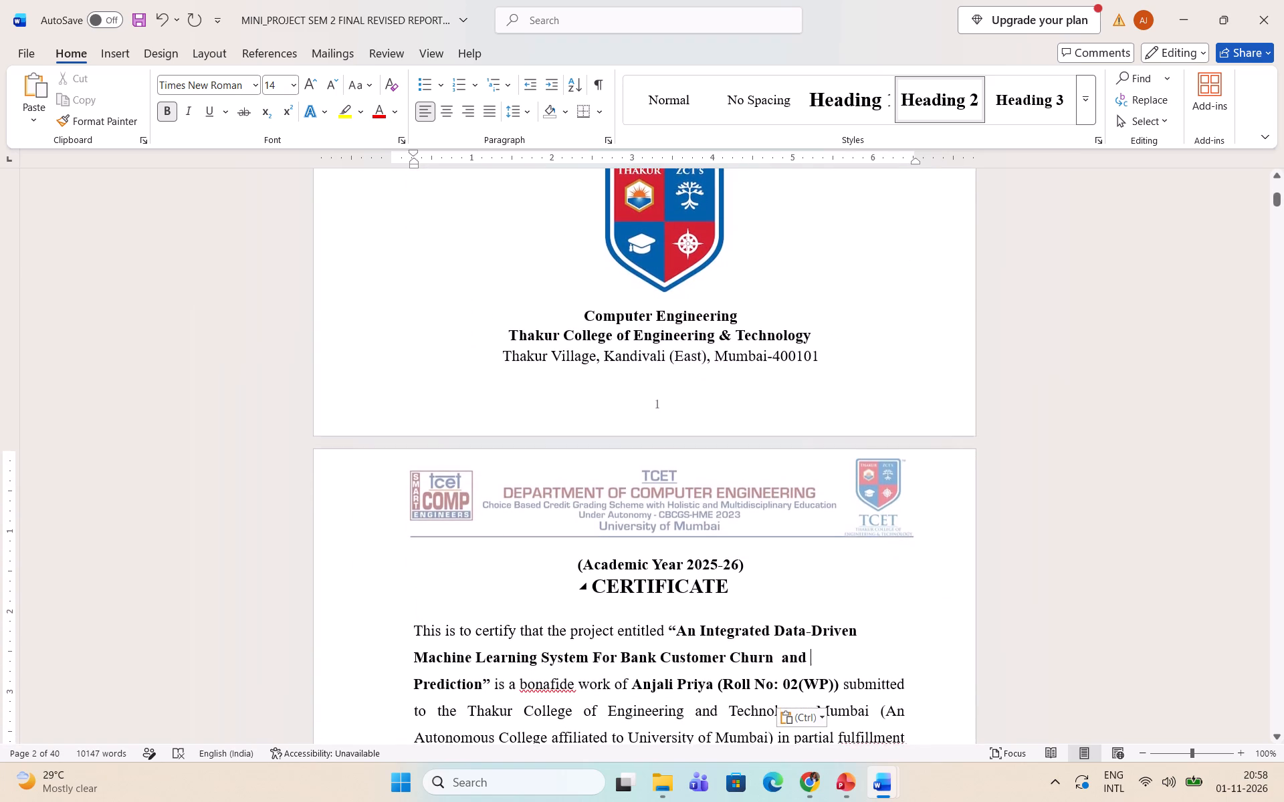
{"action": "scroll", "coordinate": [836, 590], "scroll_direction": "up", "scroll_amount": 2}
{"action": "scroll", "coordinate": [836, 590], "scroll_direction": "down", "scroll_amount": 4}
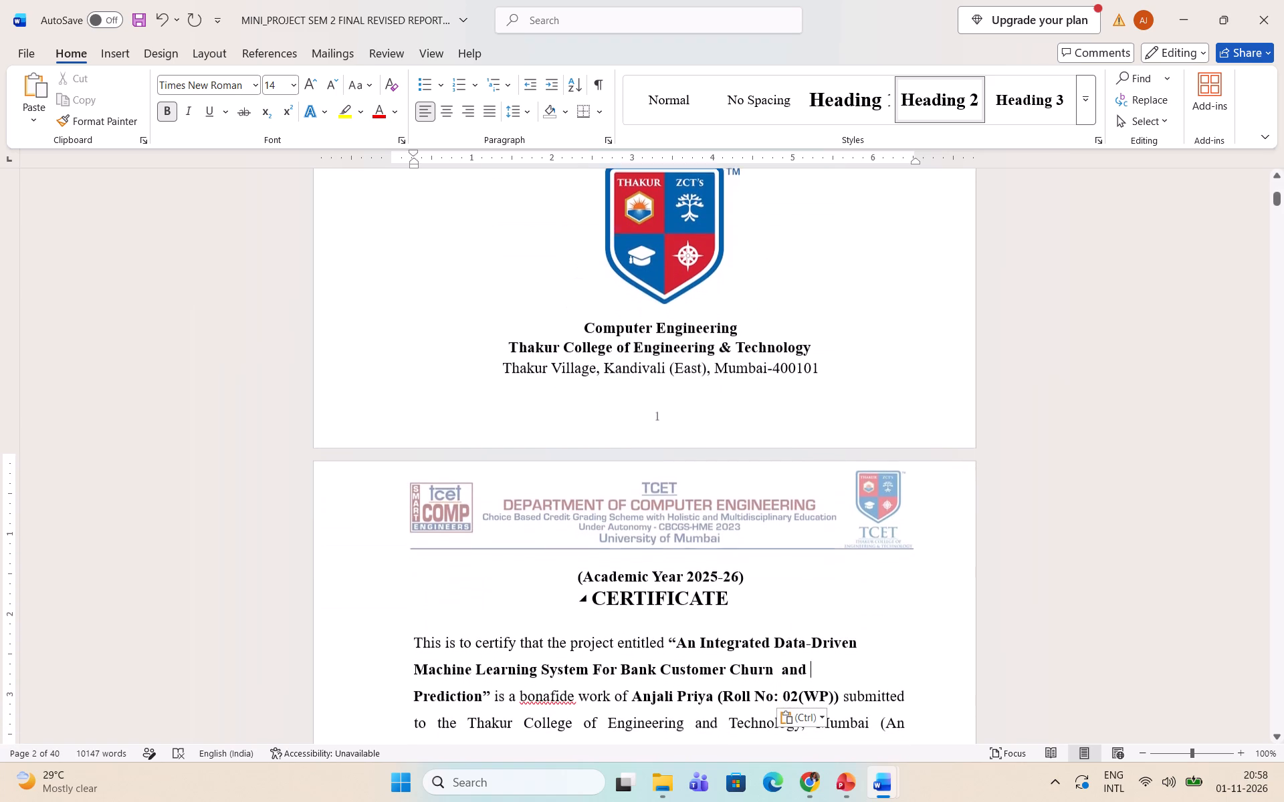
{"action": "left_click", "coordinate": [782, 656]}
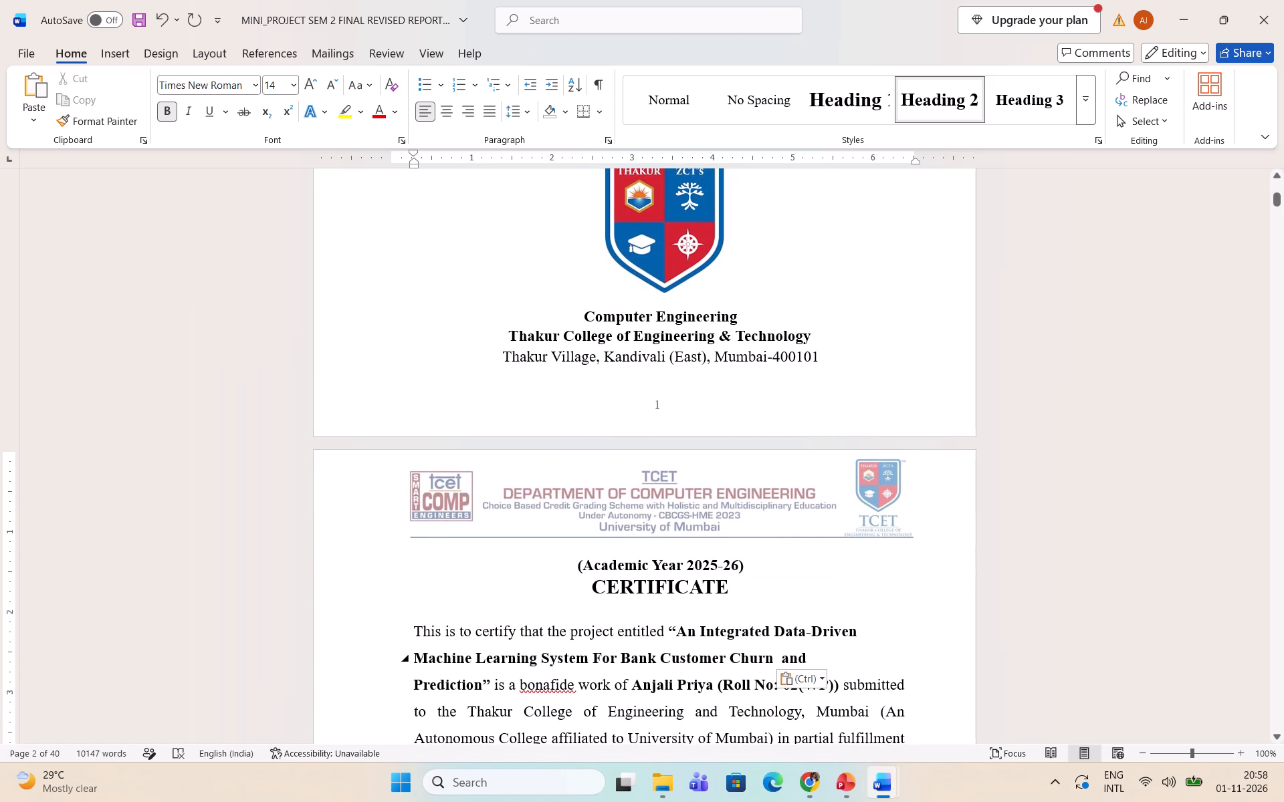
{"action": "key", "text": "a"}
{"action": "type", "text": "nalysis"}
{"action": "key", "text": "space"}
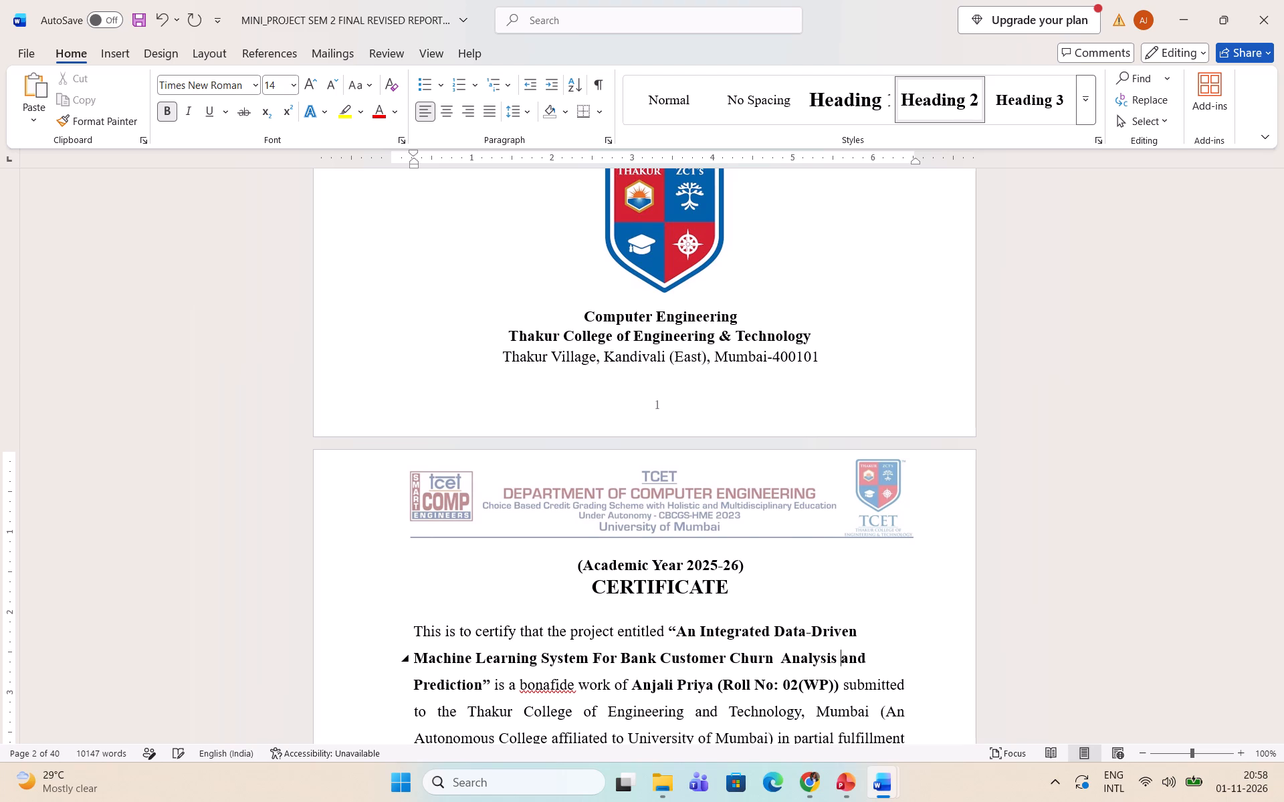
Add spaces after the guide's name in the certificate's signature block to set "Name of PG HOD" apart from it.
{"action": "scroll", "coordinate": [790, 408], "scroll_direction": "down", "scroll_amount": 6}
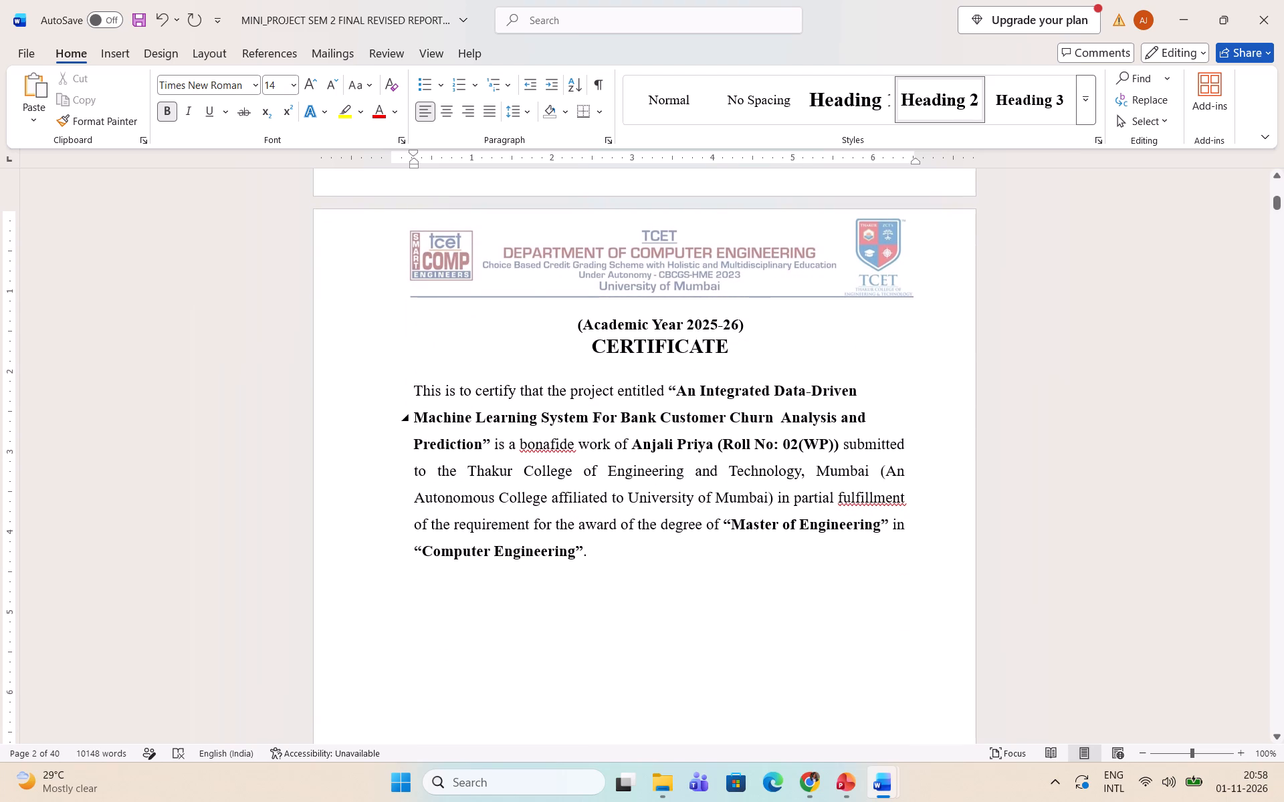
{"action": "scroll", "coordinate": [595, 433], "scroll_direction": "down", "scroll_amount": 2}
{"action": "scroll", "coordinate": [595, 433], "scroll_direction": "up", "scroll_amount": 2}
{"action": "scroll", "coordinate": [605, 455], "scroll_direction": "down", "scroll_amount": 2}
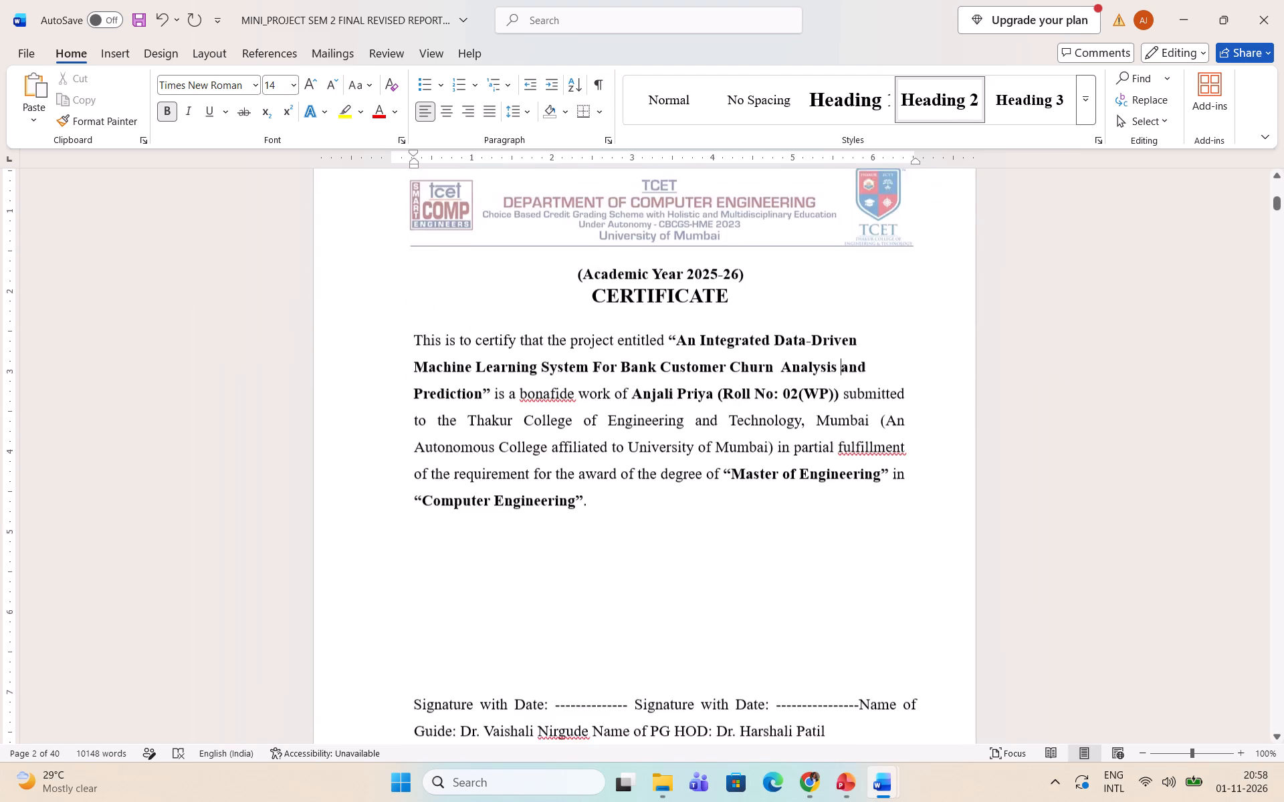
{"action": "scroll", "coordinate": [605, 455], "scroll_direction": "down", "scroll_amount": 1}
{"action": "scroll", "coordinate": [605, 455], "scroll_direction": "up", "scroll_amount": 1}
{"action": "scroll", "coordinate": [605, 455], "scroll_direction": "down", "scroll_amount": 6}
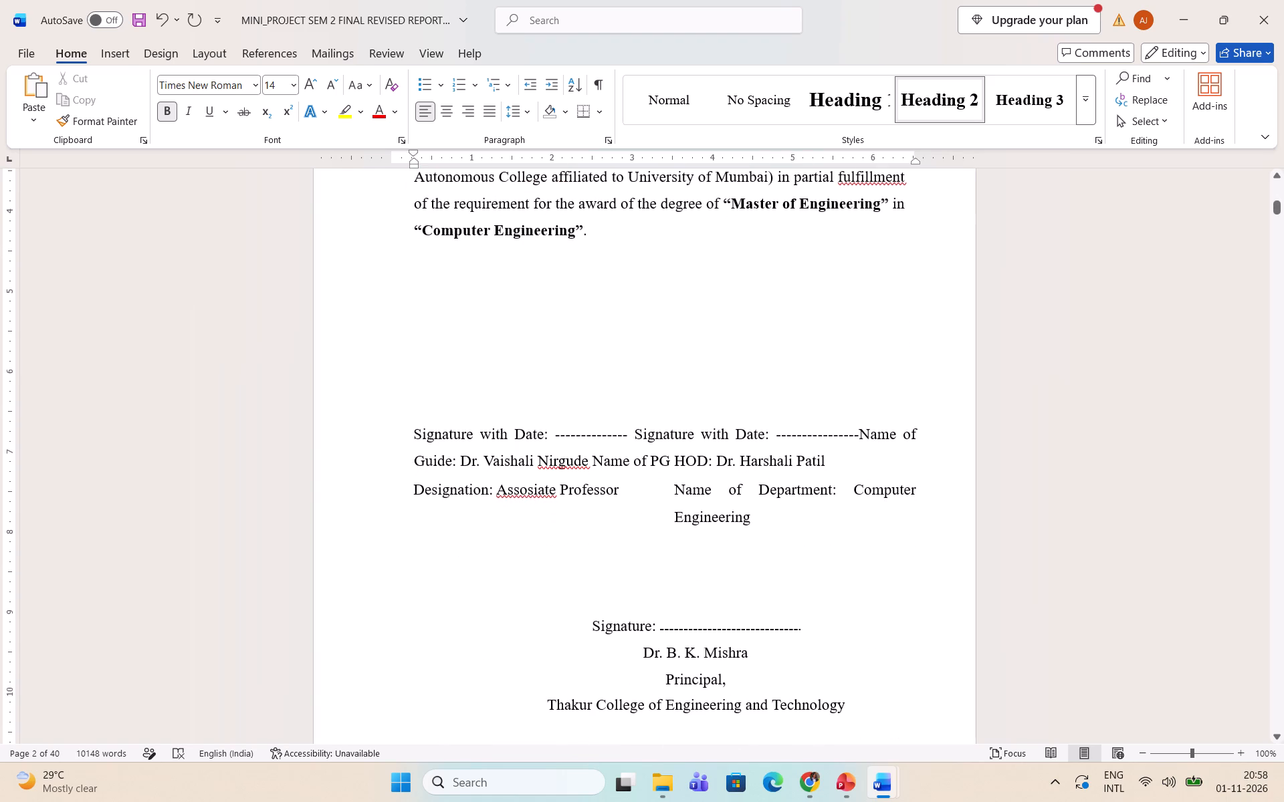
{"action": "left_click", "coordinate": [589, 459]}
{"action": "key", "text": "space"}
{"action": "key", "text": "space"}
{"action": "key", "text": "space"}
{"action": "key", "text": "space"}
{"action": "key", "text": "space"}
{"action": "key", "text": "space"}
{"action": "key", "text": "space"}
{"action": "key", "text": "space"}
{"action": "key", "text": "space"}
{"action": "key", "text": "space"}
{"action": "key", "text": "space"}
{"action": "key", "text": "space"}
{"action": "key", "text": "space"}
{"action": "key", "text": "space"}
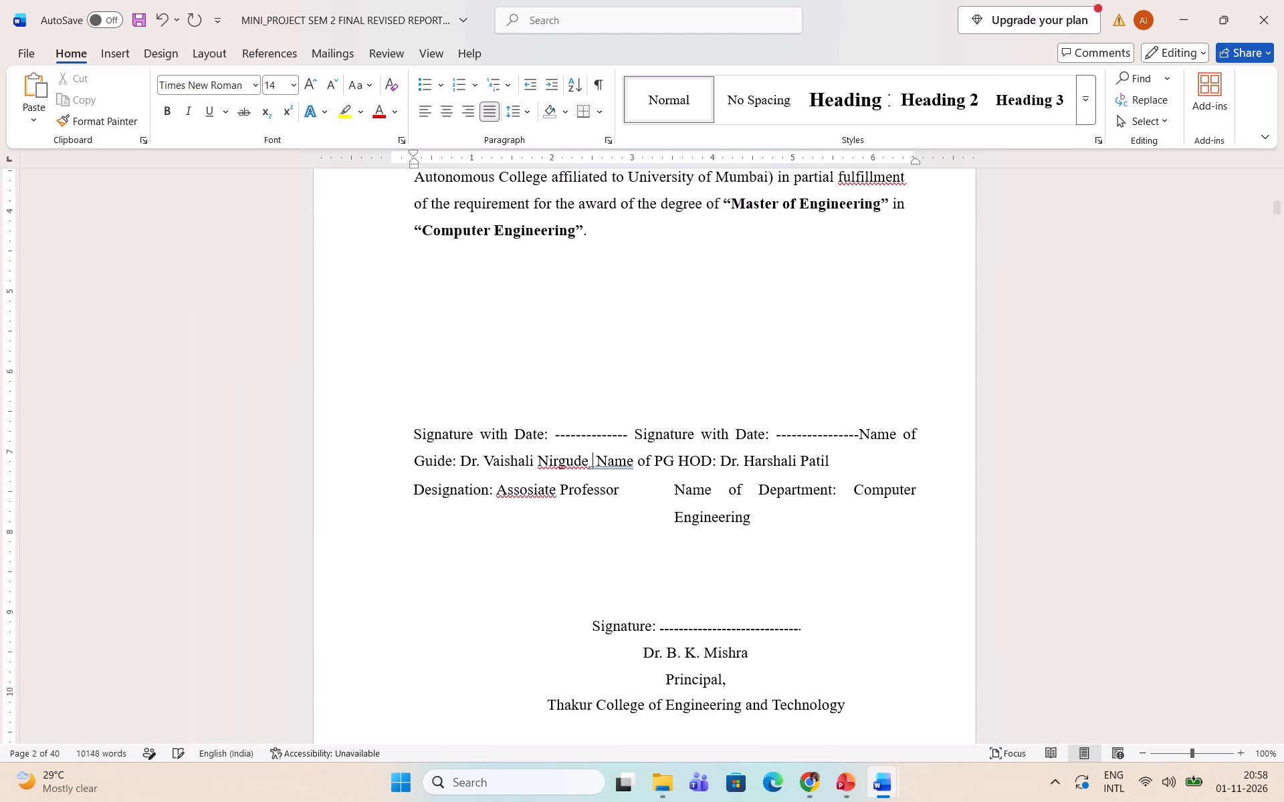
{"action": "key", "text": "space"}
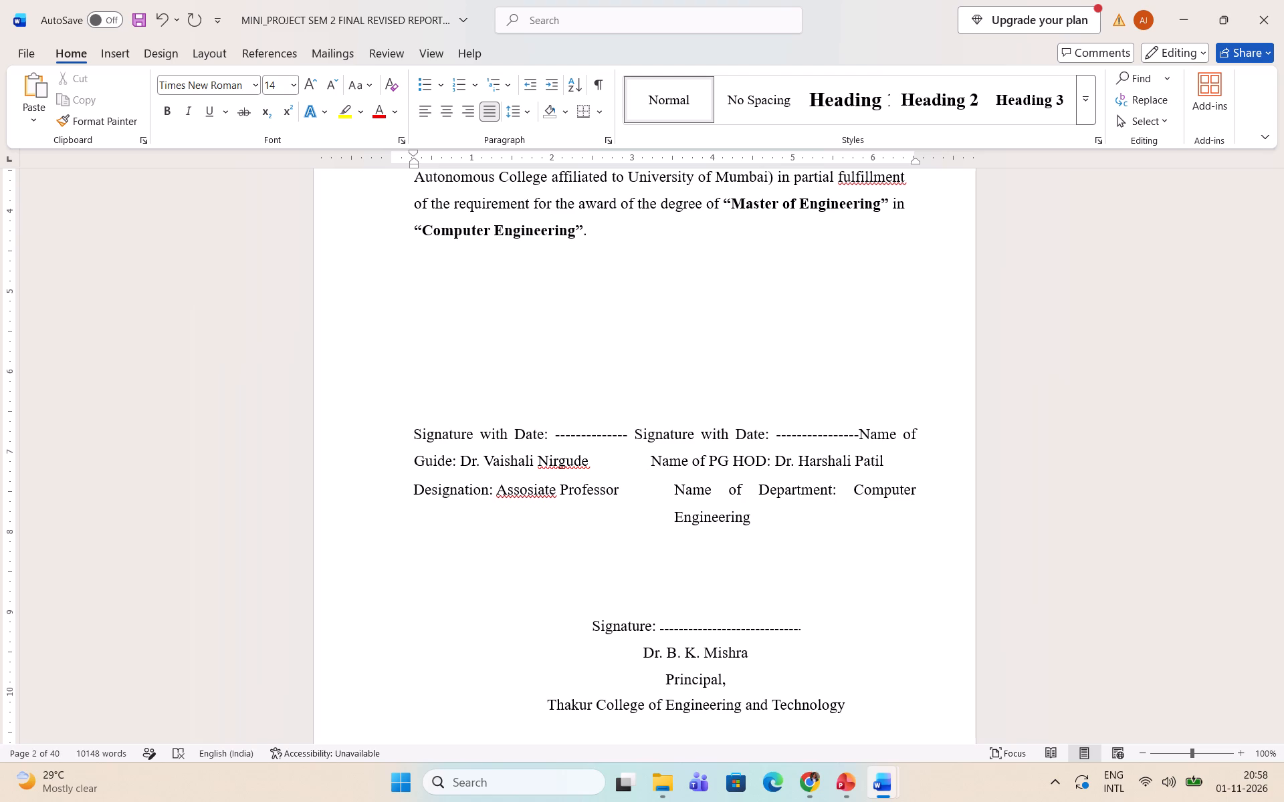
{"action": "key", "text": "space"}
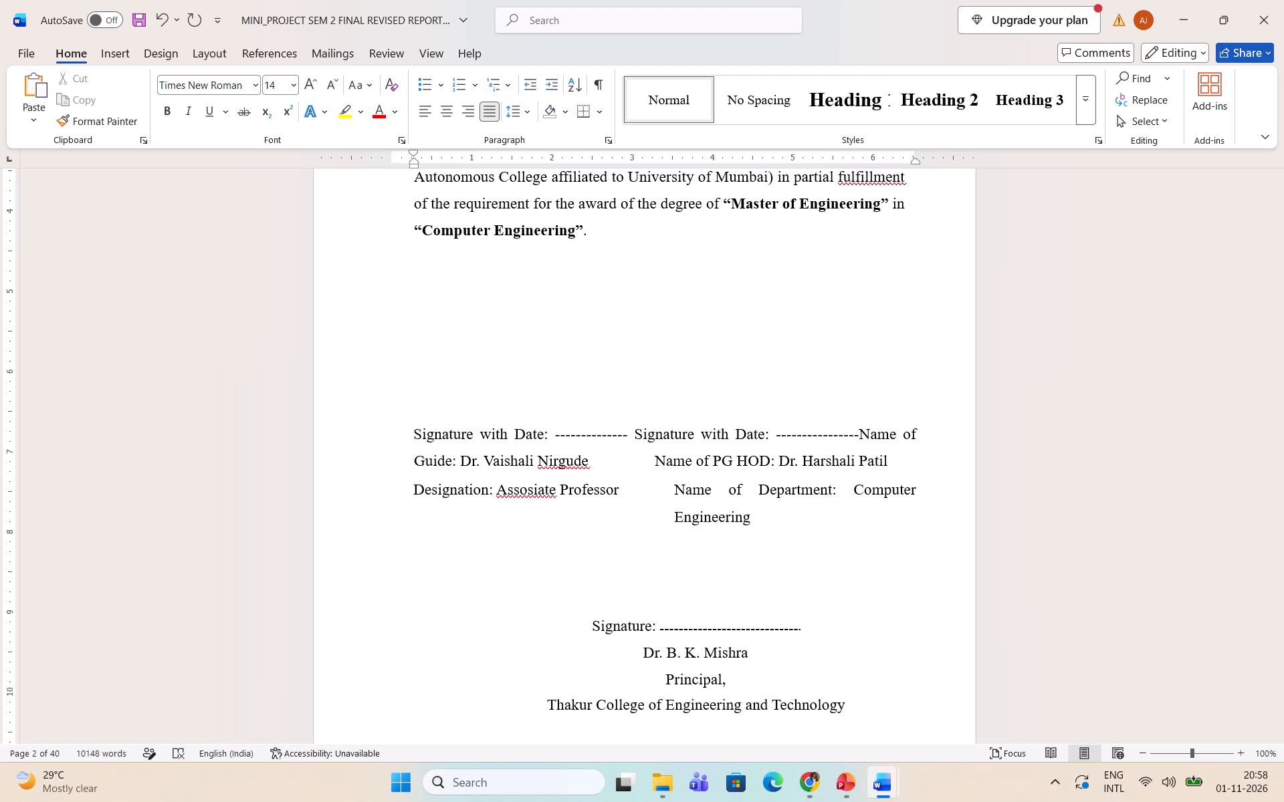
Adjust the spacing before "Name of Department: Computer Engineering" so it fits on one line beside the guide's designation.
{"action": "left_click", "coordinate": [672, 495]}
{"action": "key", "text": "BackSpace"}
{"action": "key", "text": "space"}
{"action": "key", "text": "space"}
{"action": "key", "text": "space"}
{"action": "key", "text": "space"}
{"action": "key", "text": "space"}
{"action": "key", "text": "space"}
{"action": "key", "text": "space"}
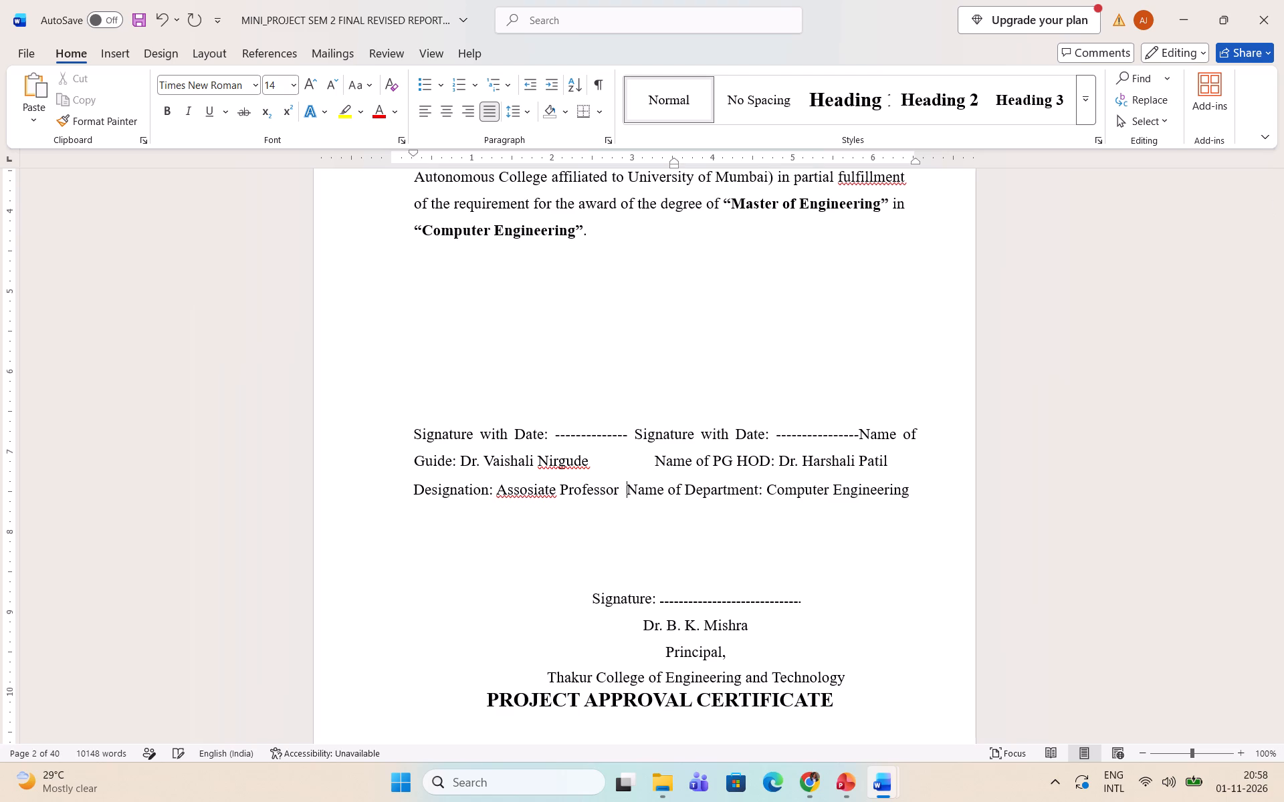
{"action": "key", "text": "BackSpace"}
{"action": "key", "text": "BackSpace"}
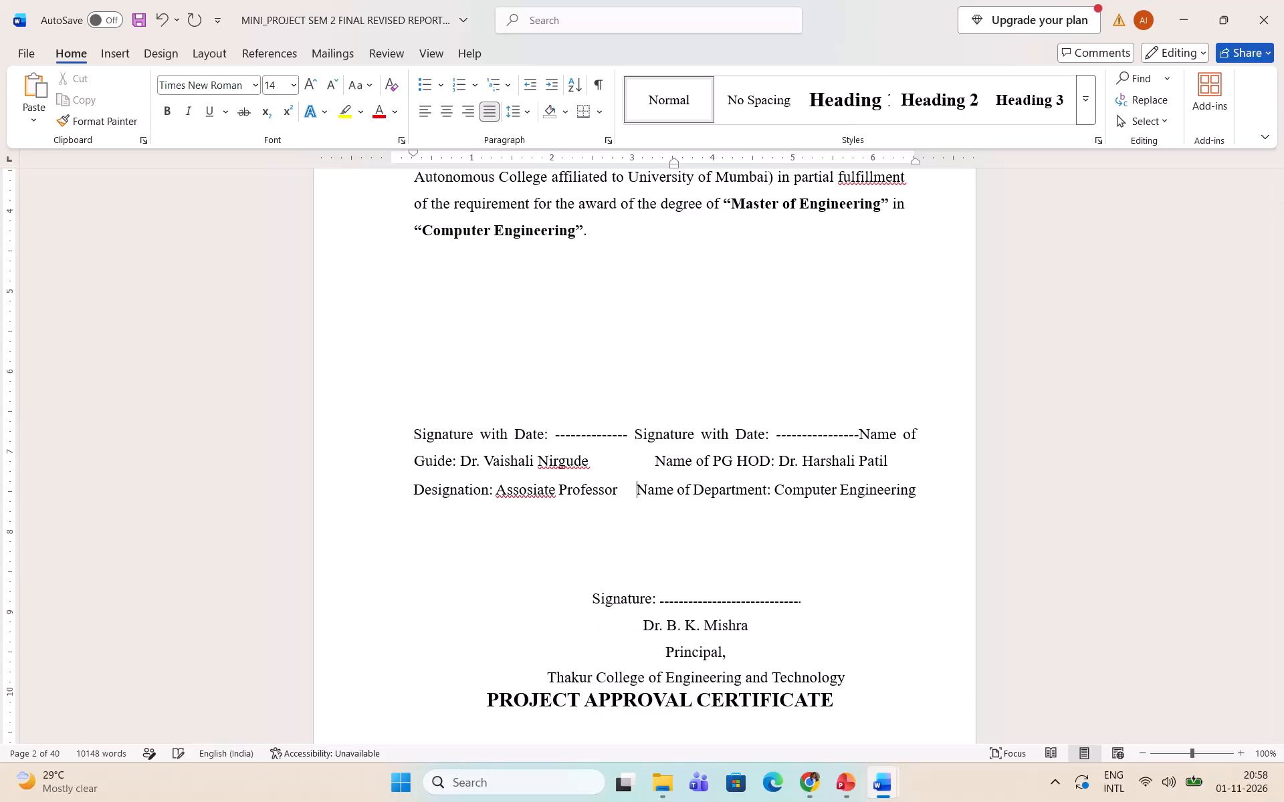
Examine the project title quoted in the project approval certificate and the placement of that certificate's heading.
{"action": "scroll", "coordinate": [731, 442], "scroll_direction": "down", "scroll_amount": 7}
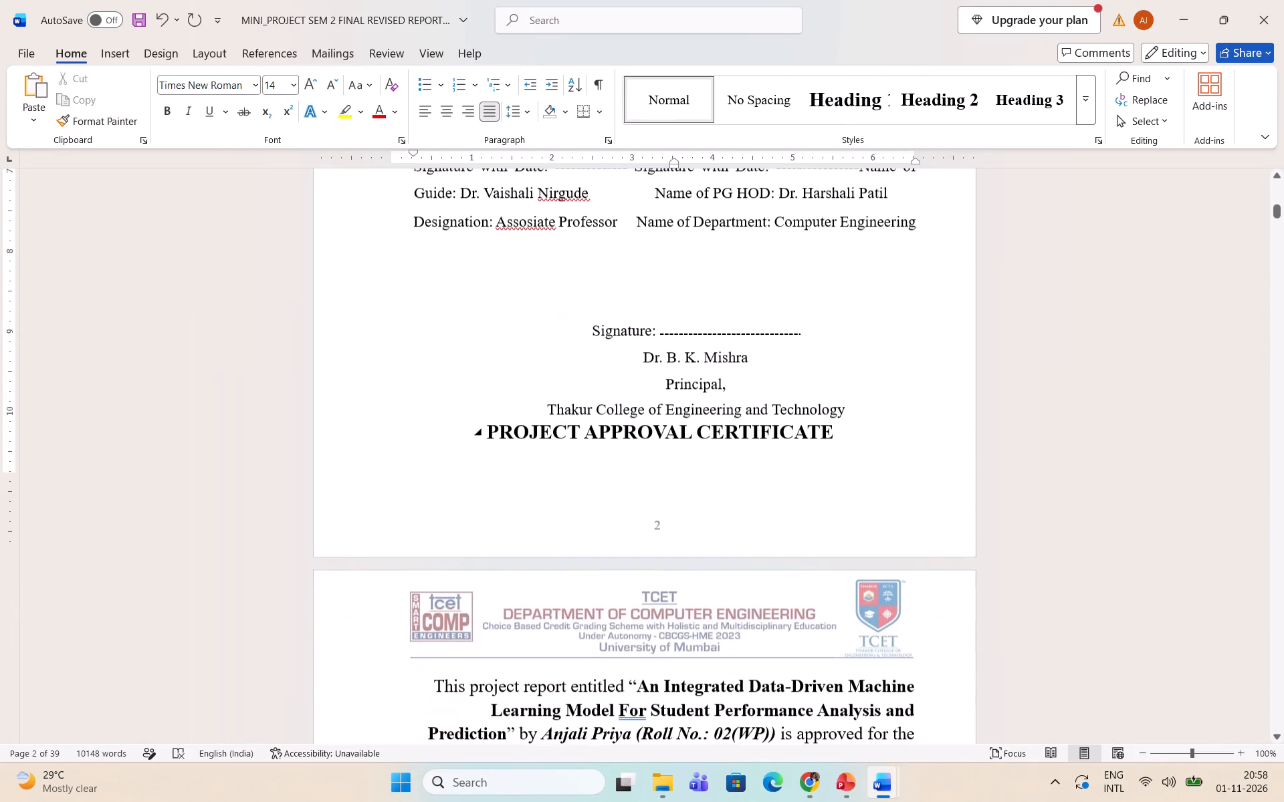
{"action": "scroll", "coordinate": [651, 381], "scroll_direction": "down", "scroll_amount": 5}
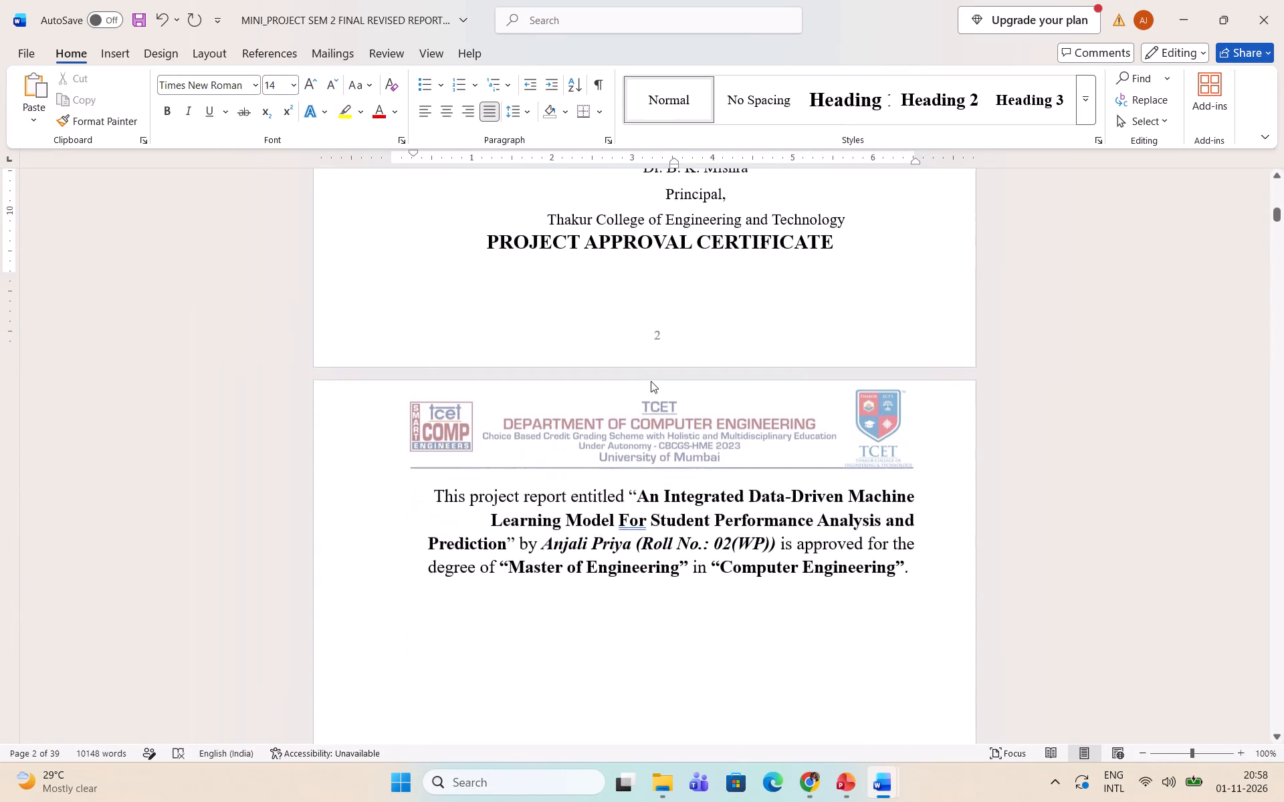
{"action": "scroll", "coordinate": [651, 381], "scroll_direction": "down", "scroll_amount": 3}
{"action": "scroll", "coordinate": [651, 381], "scroll_direction": "up", "scroll_amount": 3}
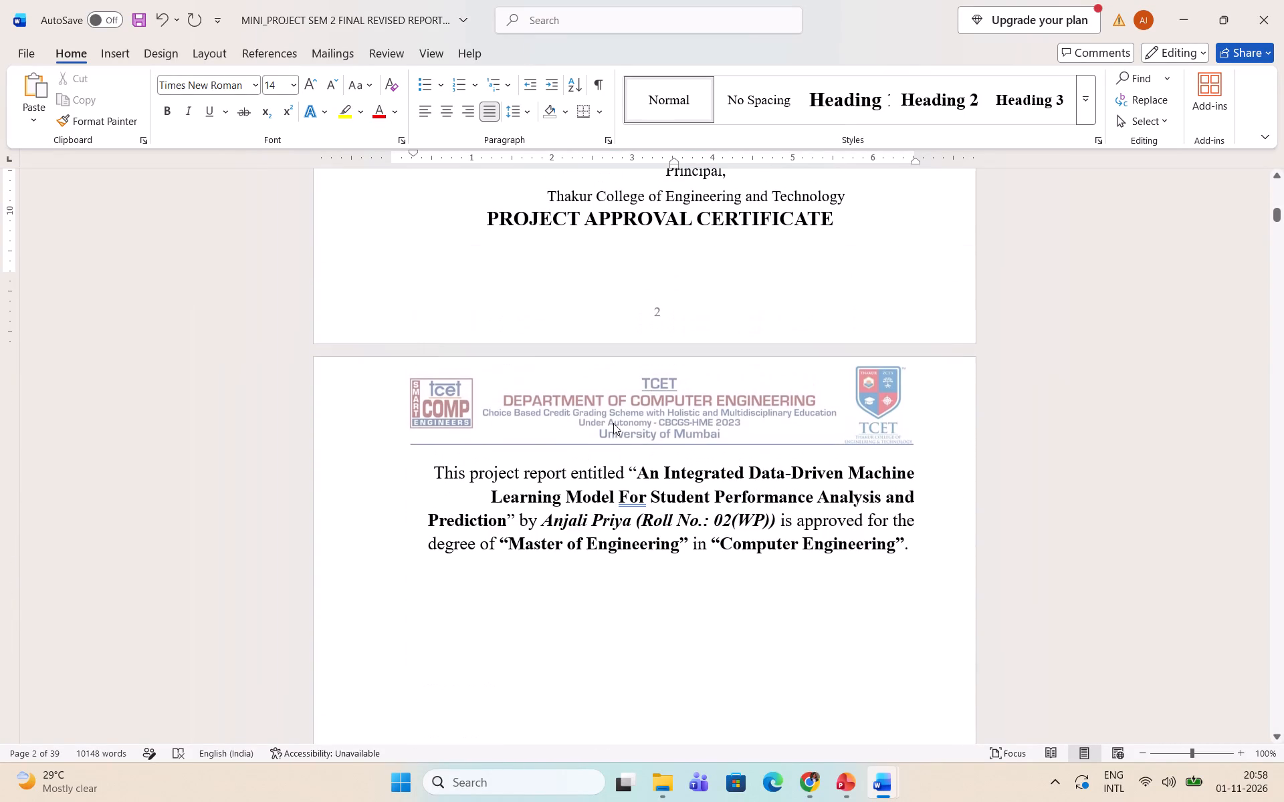
{"action": "scroll", "coordinate": [604, 498], "scroll_direction": "down", "scroll_amount": 1}
{"action": "scroll", "coordinate": [605, 491], "scroll_direction": "up", "scroll_amount": 3}
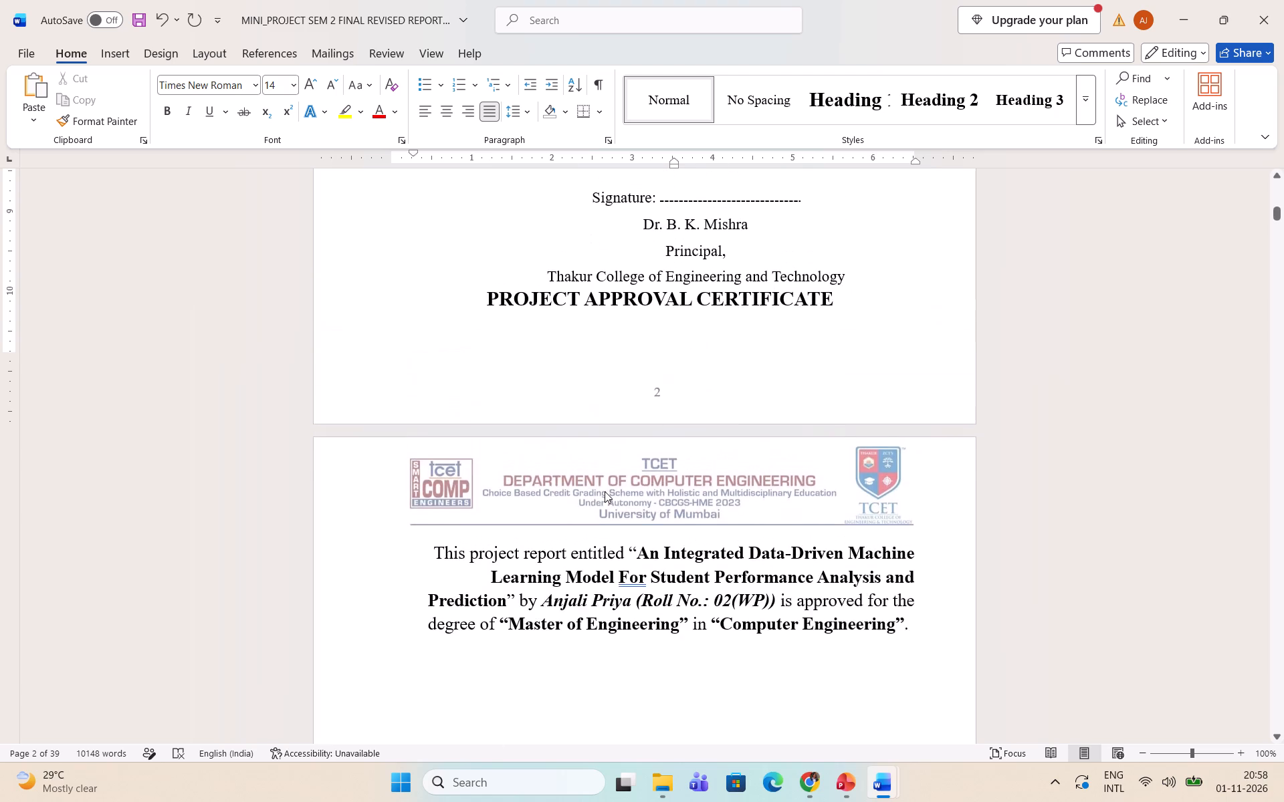
Examine the certificate, project approval and declaration pages for title wording, signature layout and headings sitting on the wrong page.
{"action": "scroll", "coordinate": [605, 491], "scroll_direction": "up", "scroll_amount": 7}
{"action": "scroll", "coordinate": [608, 491], "scroll_direction": "down", "scroll_amount": 1}
{"action": "scroll", "coordinate": [608, 491], "scroll_direction": "up", "scroll_amount": 3}
{"action": "scroll", "coordinate": [608, 491], "scroll_direction": "down", "scroll_amount": 1}
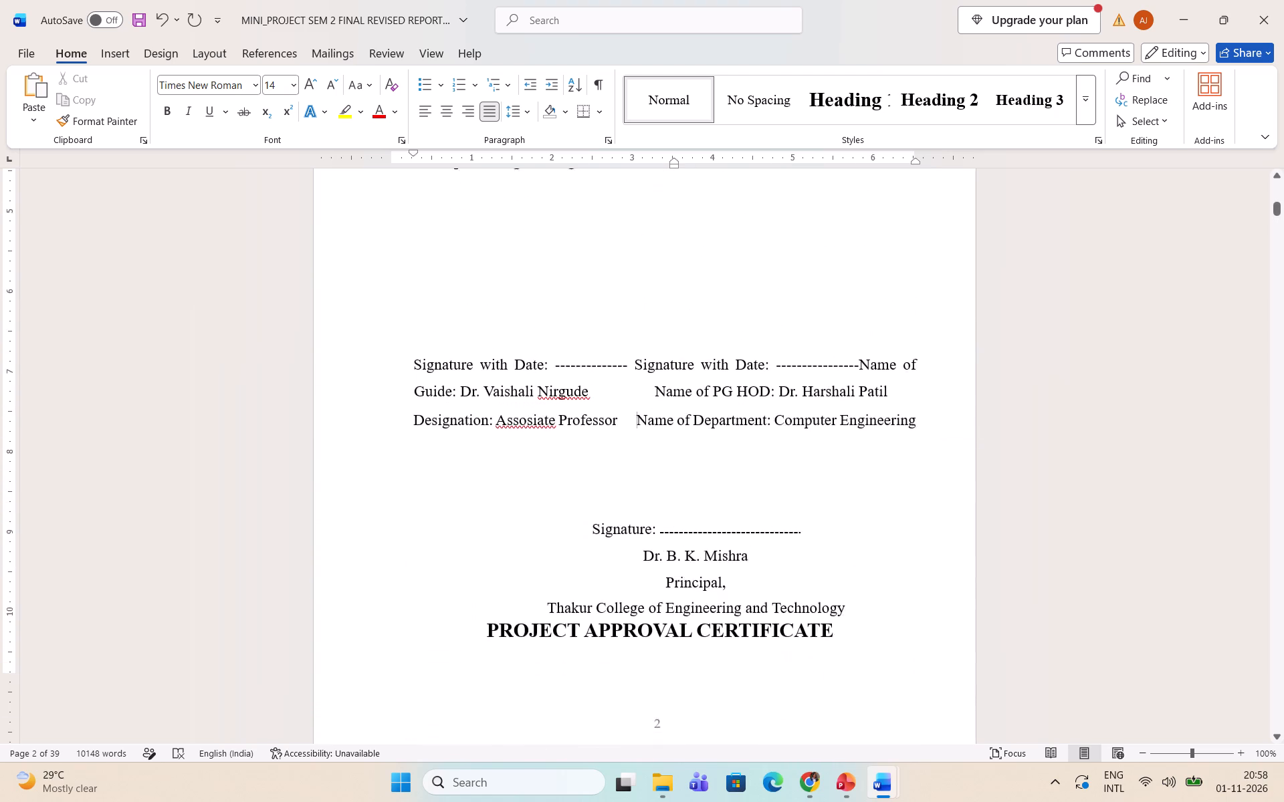
{"action": "scroll", "coordinate": [608, 491], "scroll_direction": "up", "scroll_amount": 4}
{"action": "scroll", "coordinate": [608, 491], "scroll_direction": "down", "scroll_amount": 2}
{"action": "scroll", "coordinate": [608, 491], "scroll_direction": "up", "scroll_amount": 4}
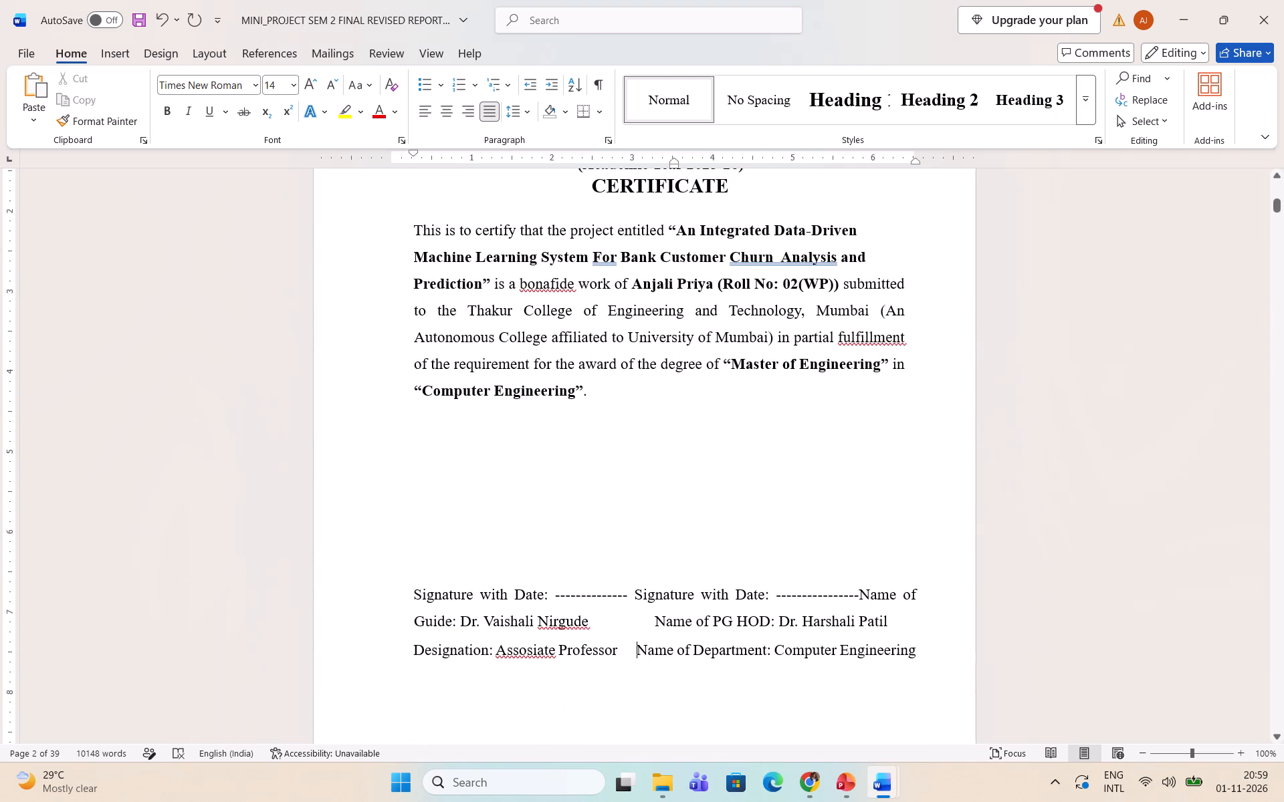
{"action": "scroll", "coordinate": [608, 491], "scroll_direction": "up", "scroll_amount": 1}
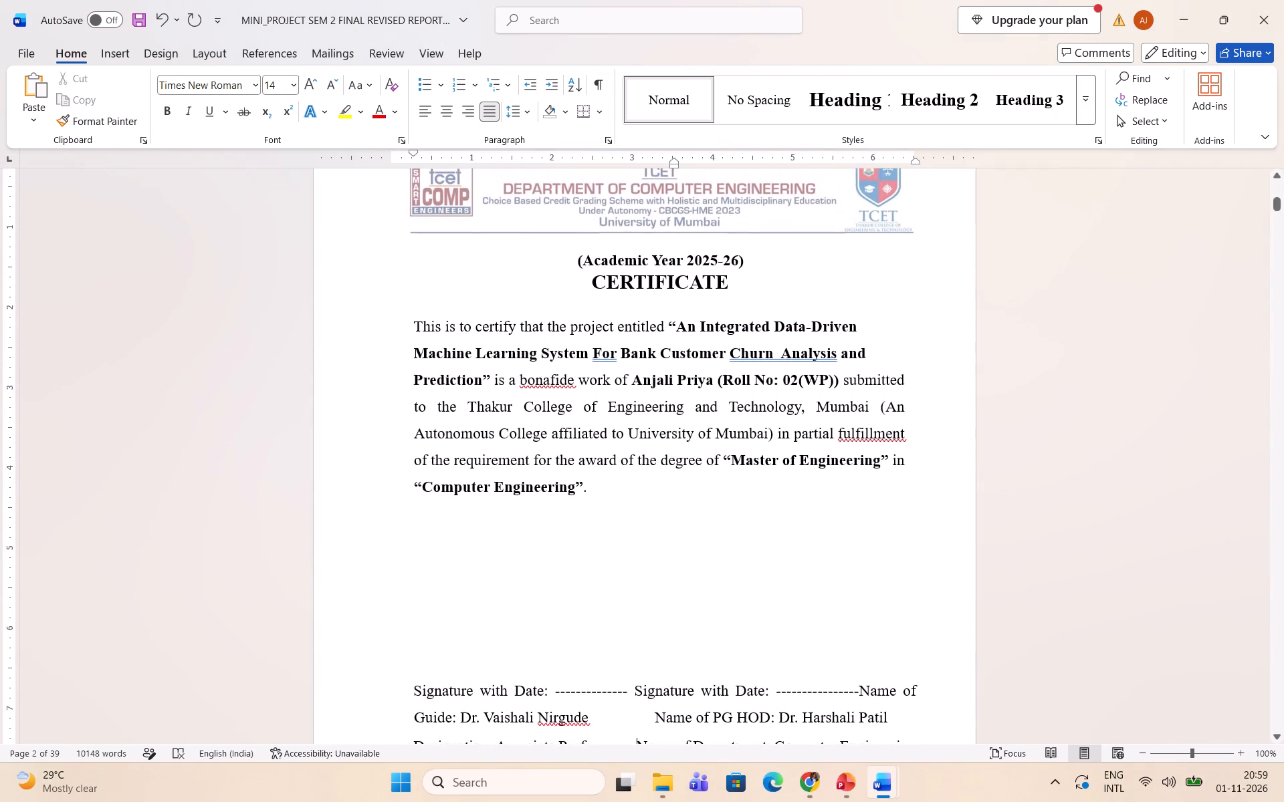
{"action": "scroll", "coordinate": [608, 491], "scroll_direction": "up", "scroll_amount": 2}
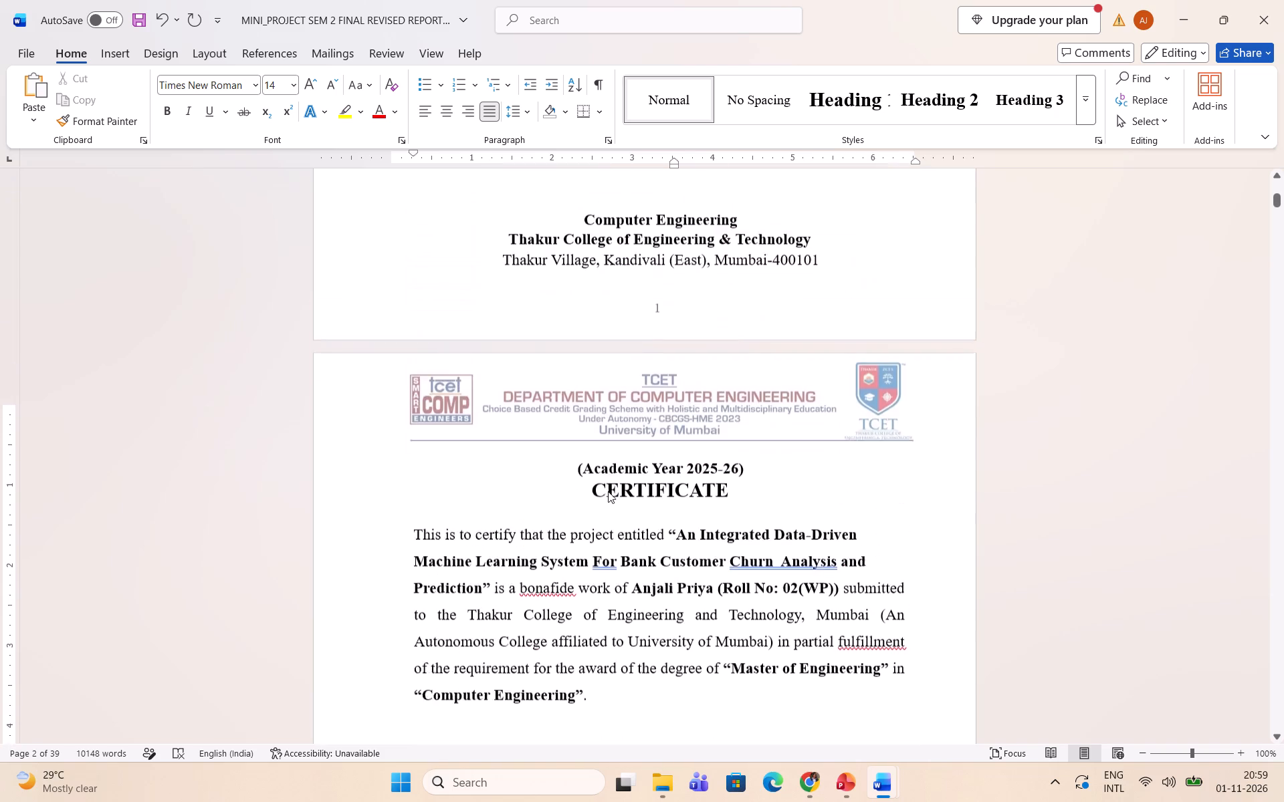
{"action": "scroll", "coordinate": [608, 491], "scroll_direction": "up", "scroll_amount": 1}
{"action": "scroll", "coordinate": [608, 491], "scroll_direction": "down", "scroll_amount": 1}
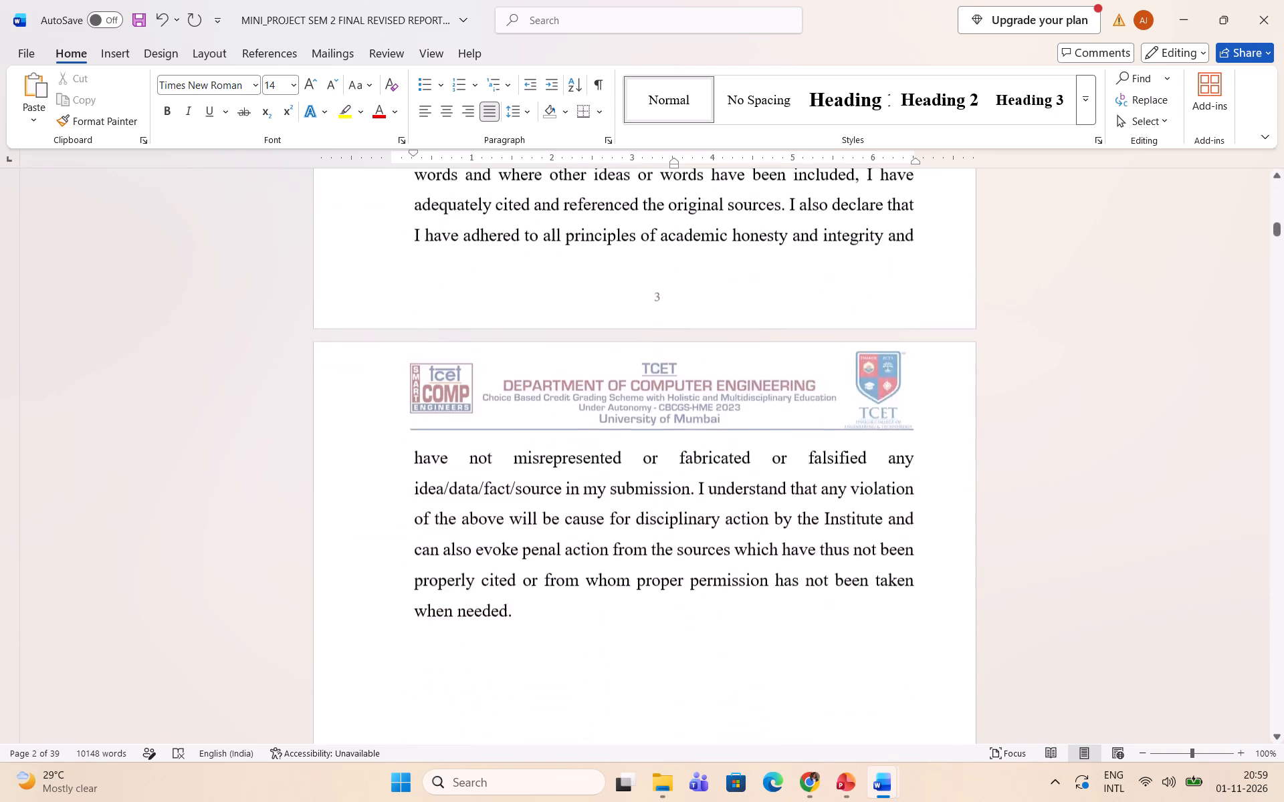
{"action": "scroll", "coordinate": [608, 491], "scroll_direction": "up", "scroll_amount": 1}
{"action": "scroll", "coordinate": [608, 491], "scroll_direction": "down", "scroll_amount": 2}
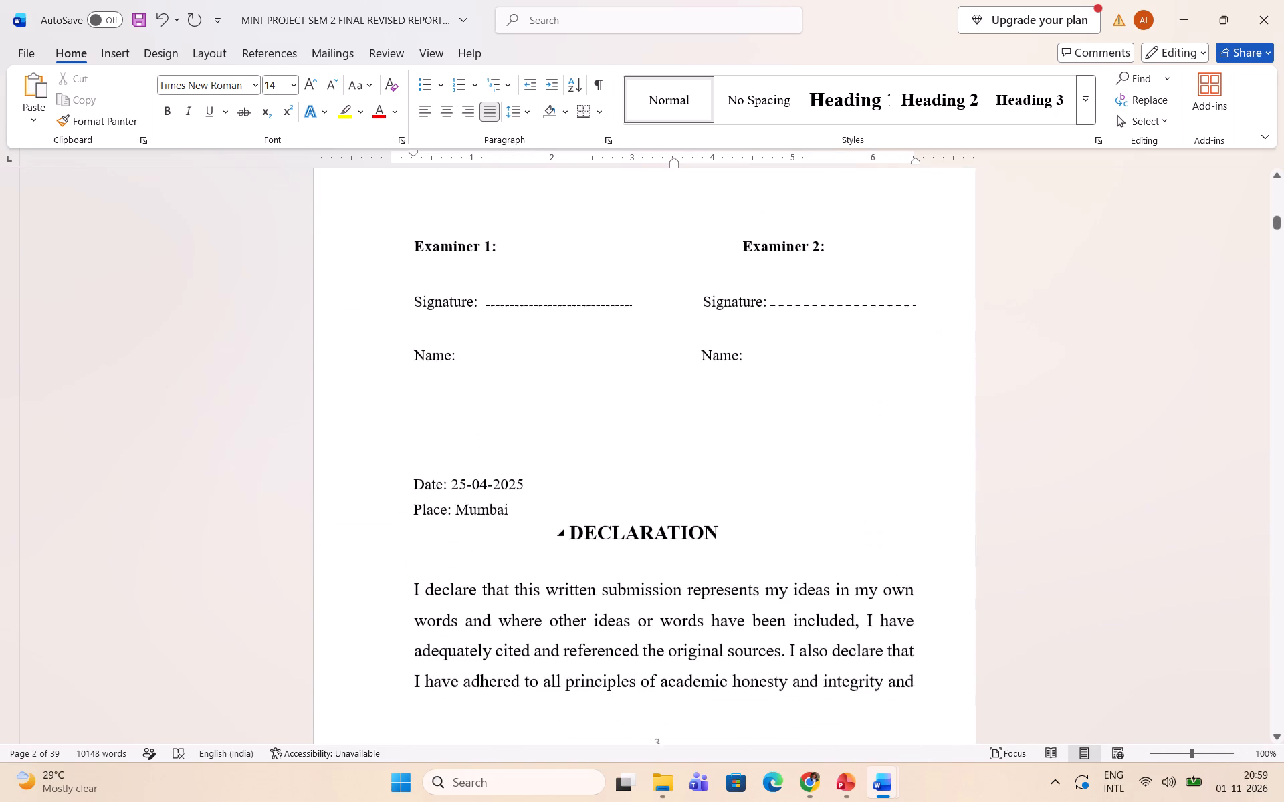
Insert seven blank lines after "Place: Mumbai" on the approval certificate page to push the DECLARATION heading onto the next page.
{"action": "scroll", "coordinate": [608, 491], "scroll_direction": "down", "scroll_amount": 1}
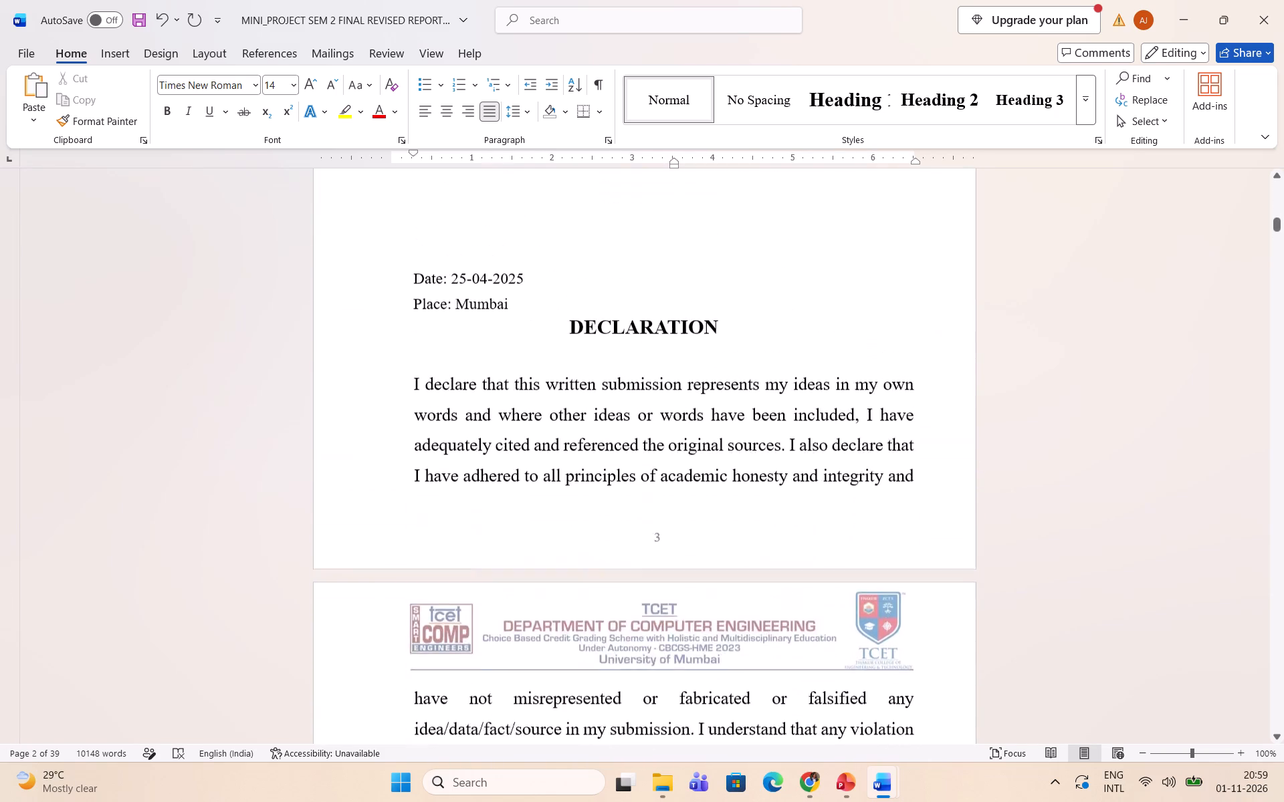
{"action": "scroll", "coordinate": [608, 491], "scroll_direction": "up", "scroll_amount": 1}
{"action": "scroll", "coordinate": [608, 491], "scroll_direction": "down", "scroll_amount": 1}
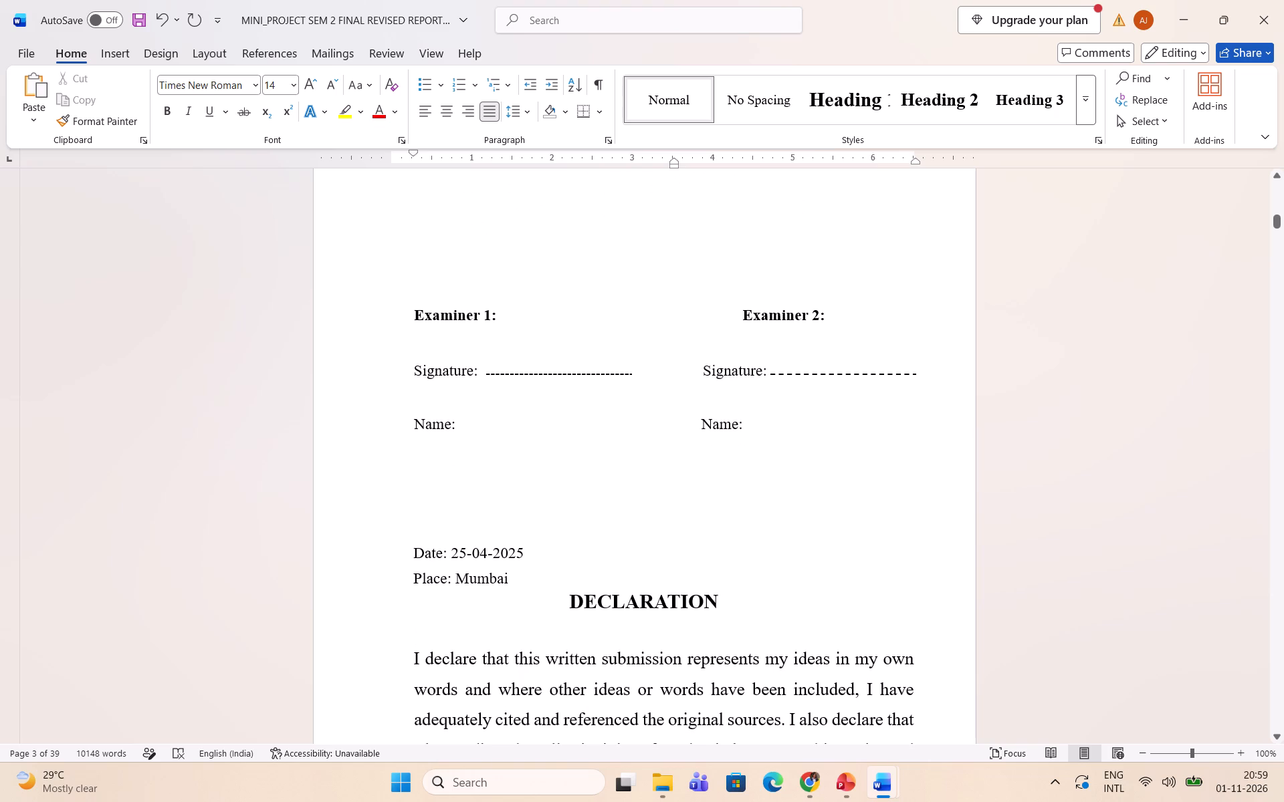
{"action": "left_click", "coordinate": [582, 552]}
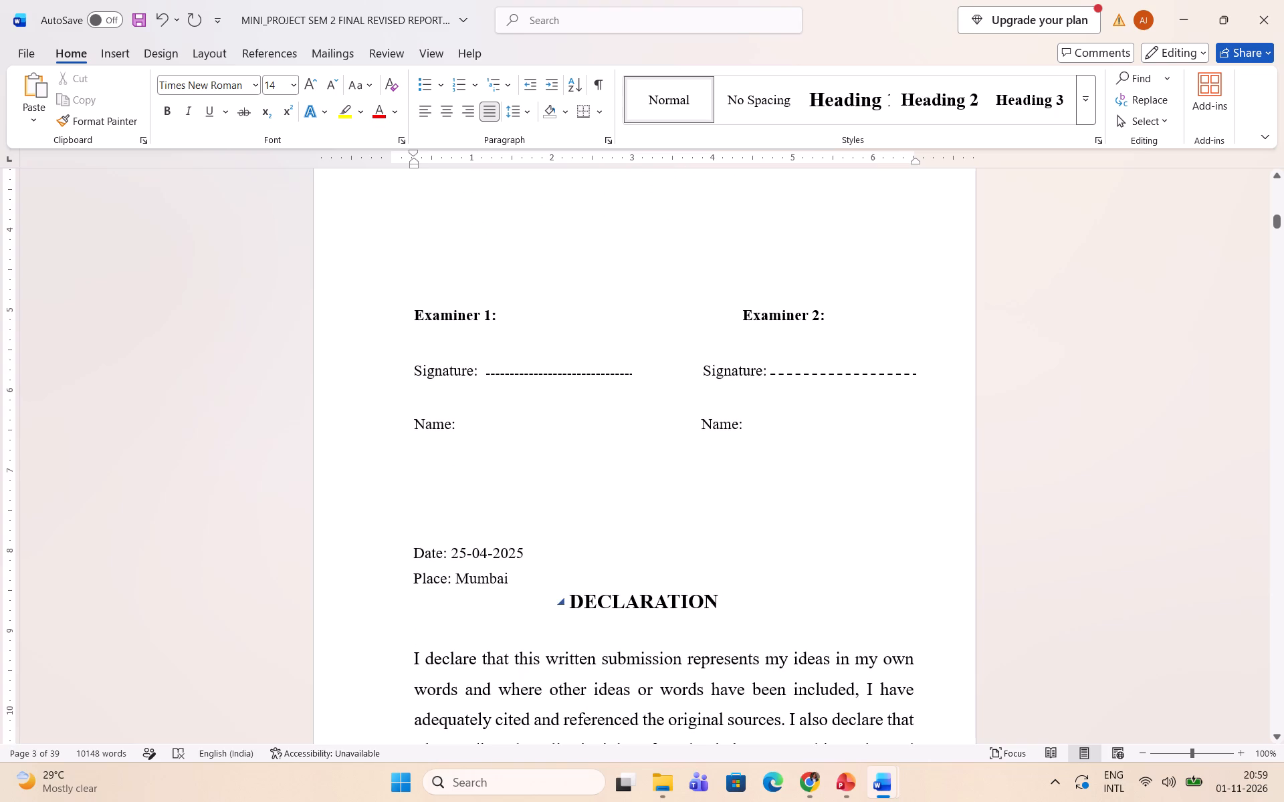
{"action": "left_click", "coordinate": [535, 579]}
{"action": "key", "text": "Return"}
{"action": "key", "text": "Return"}
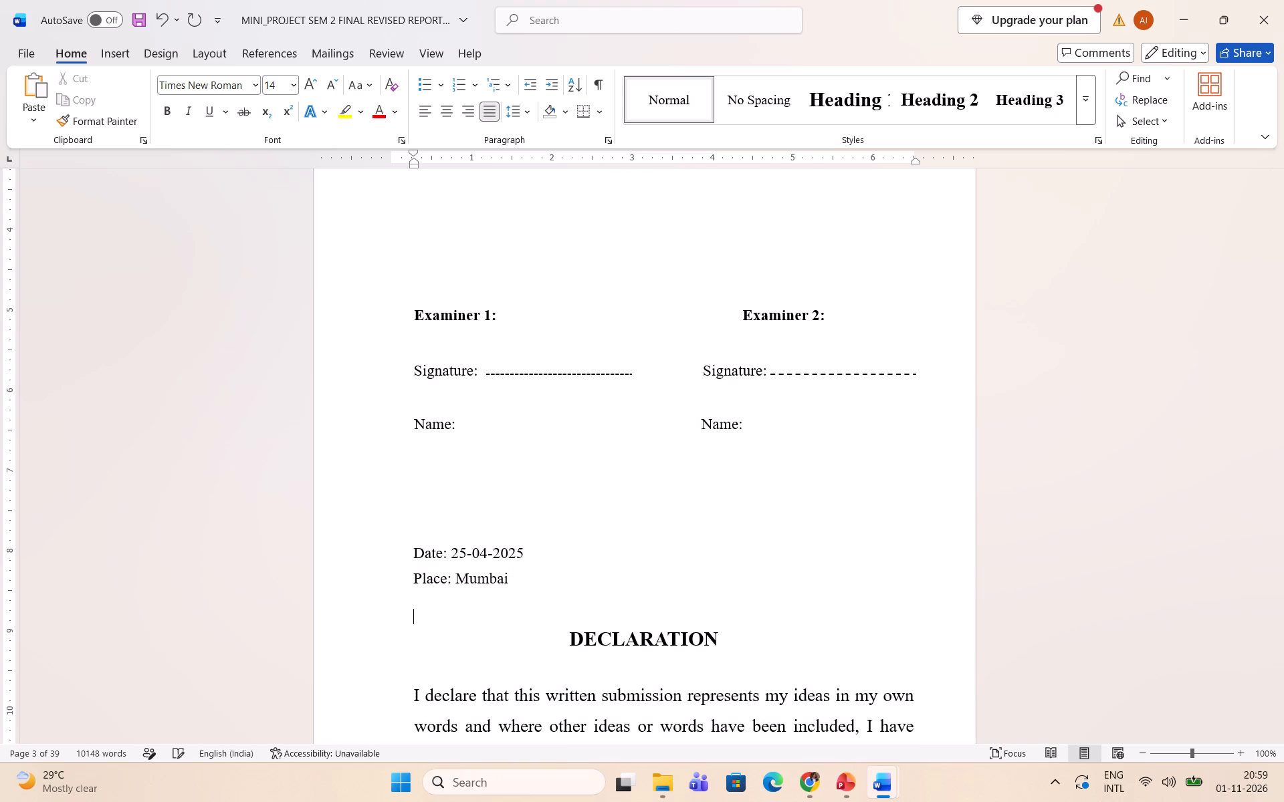
{"action": "key", "text": "Return"}
{"action": "key", "text": "Return"}
{"action": "key", "text": "Return"}
{"action": "key", "text": "Return"}
{"action": "key", "text": "Return"}
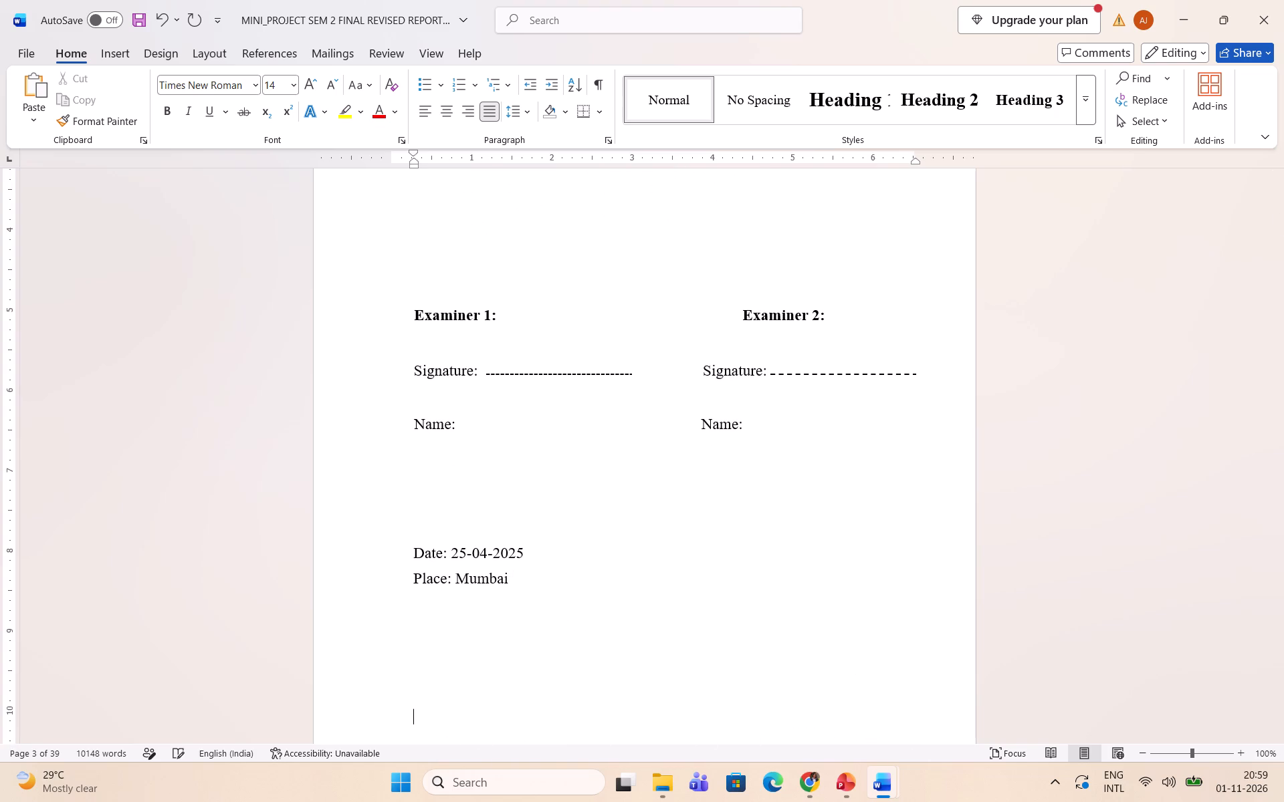
{"action": "scroll", "coordinate": [535, 579], "scroll_direction": "down", "scroll_amount": 3}
{"action": "scroll", "coordinate": [535, 579], "scroll_direction": "up", "scroll_amount": 2}
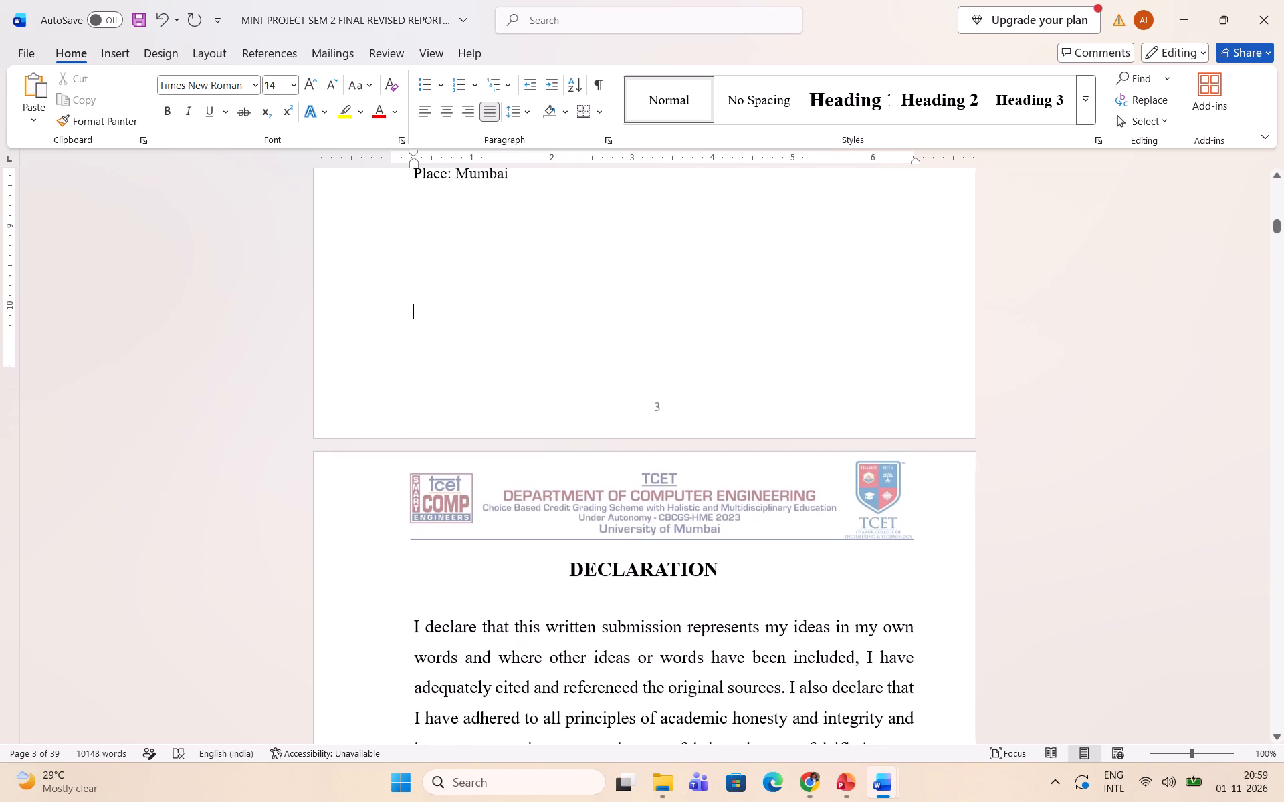
Review the front matter from the certificate pages through the table of contents and list of figures, and return to the cover page.
{"action": "scroll", "coordinate": [535, 579], "scroll_direction": "up", "scroll_amount": 2}
{"action": "scroll", "coordinate": [535, 579], "scroll_direction": "down", "scroll_amount": 2}
{"action": "scroll", "coordinate": [535, 579], "scroll_direction": "up", "scroll_amount": 1}
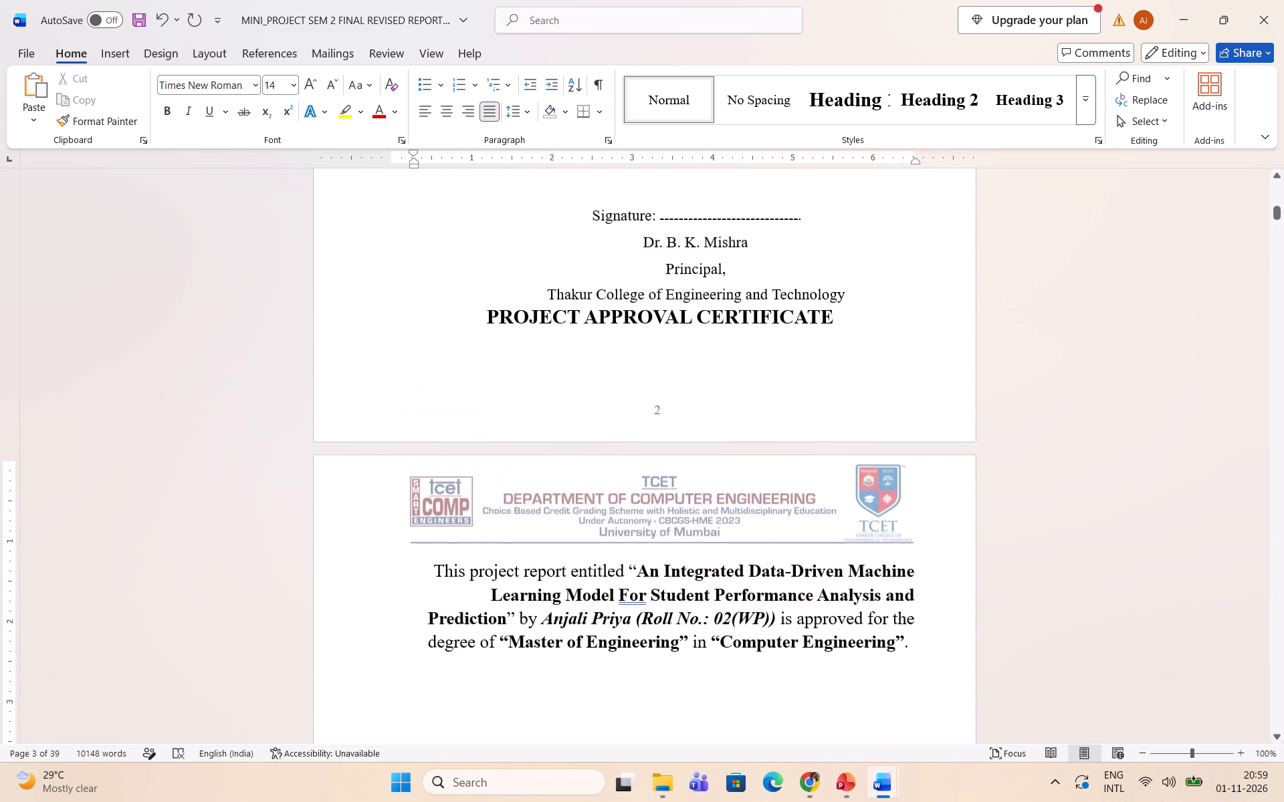
{"action": "scroll", "coordinate": [535, 579], "scroll_direction": "up", "scroll_amount": 2}
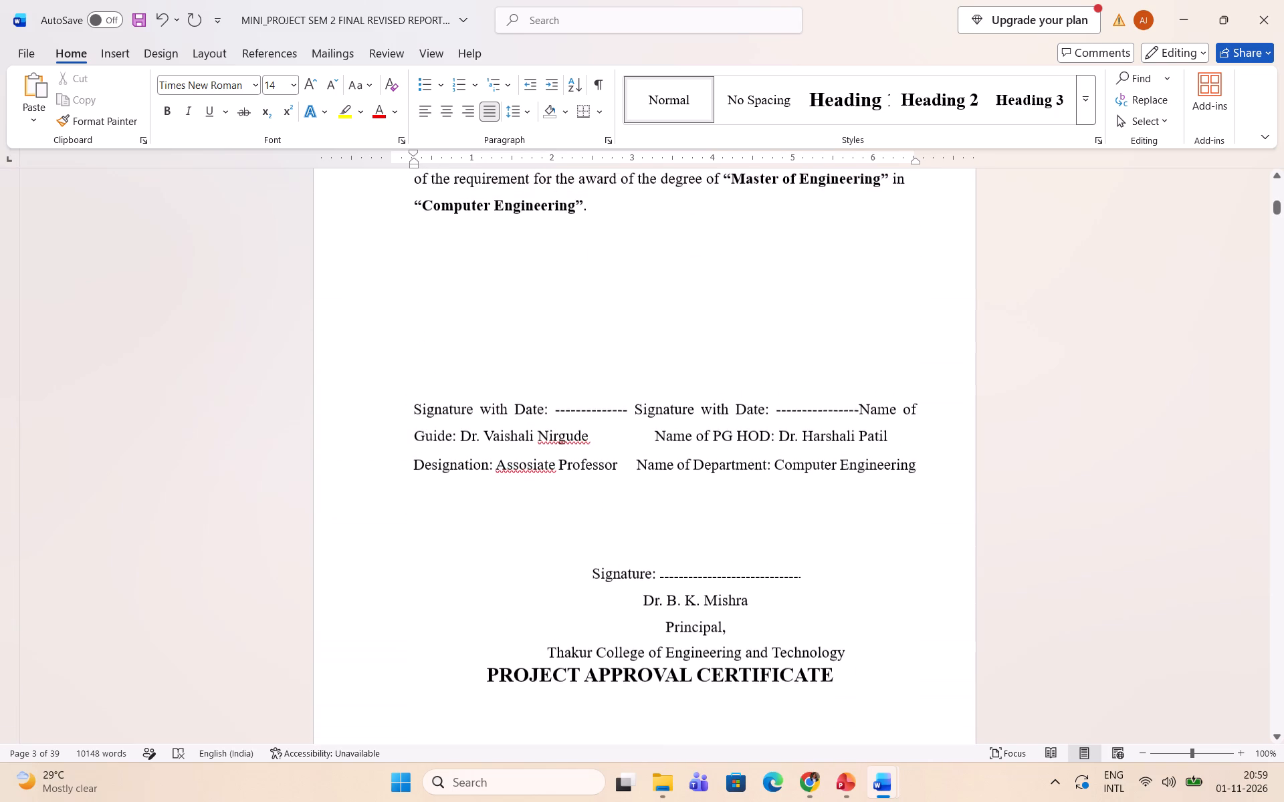
{"action": "scroll", "coordinate": [535, 579], "scroll_direction": "up", "scroll_amount": 1}
{"action": "scroll", "coordinate": [535, 579], "scroll_direction": "down", "scroll_amount": 3}
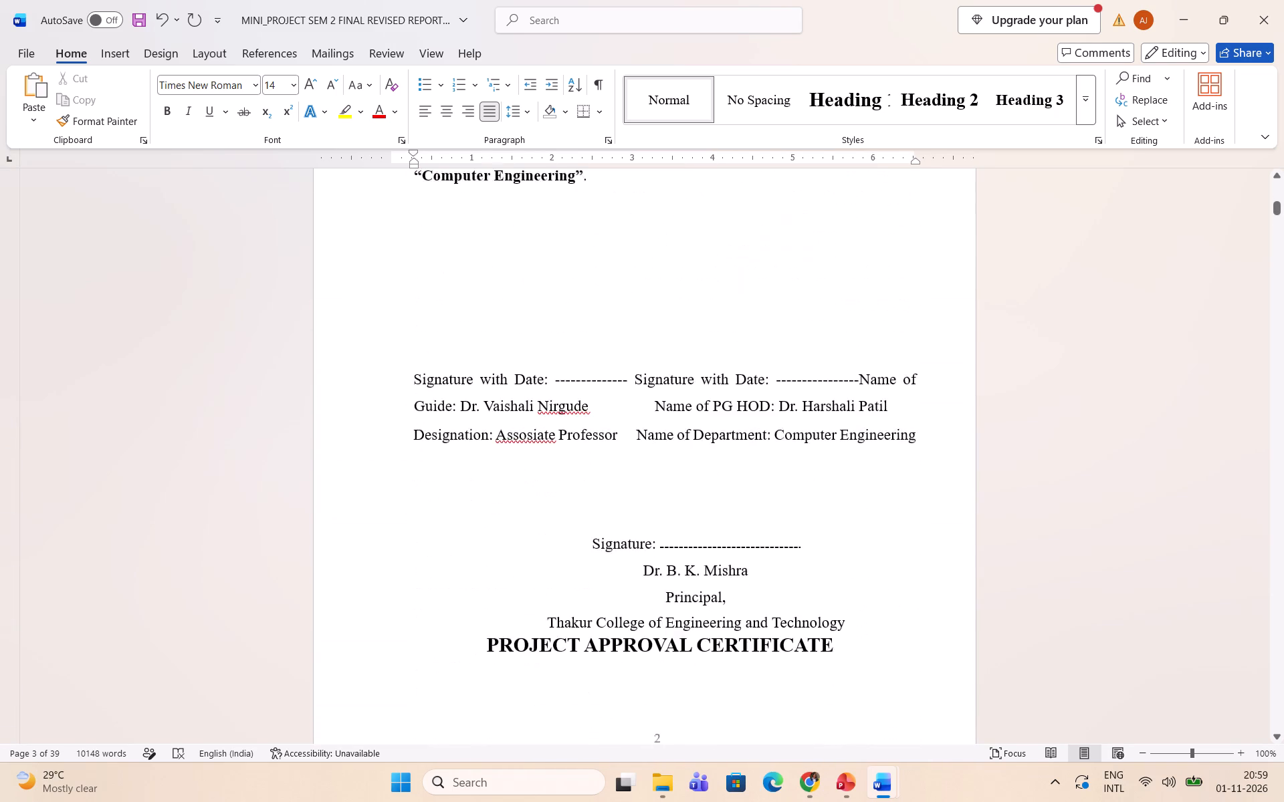
{"action": "scroll", "coordinate": [535, 579], "scroll_direction": "down", "scroll_amount": 5}
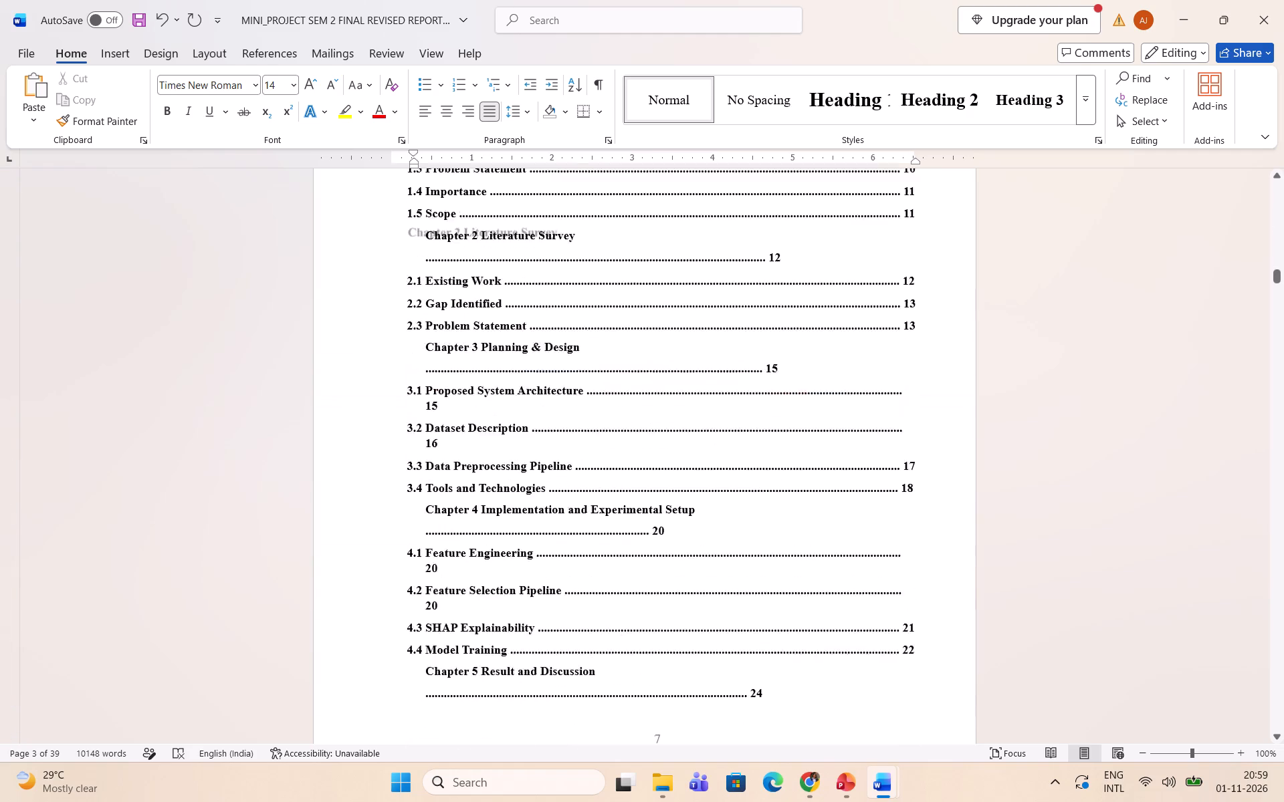
{"action": "scroll", "coordinate": [535, 579], "scroll_direction": "down", "scroll_amount": 1}
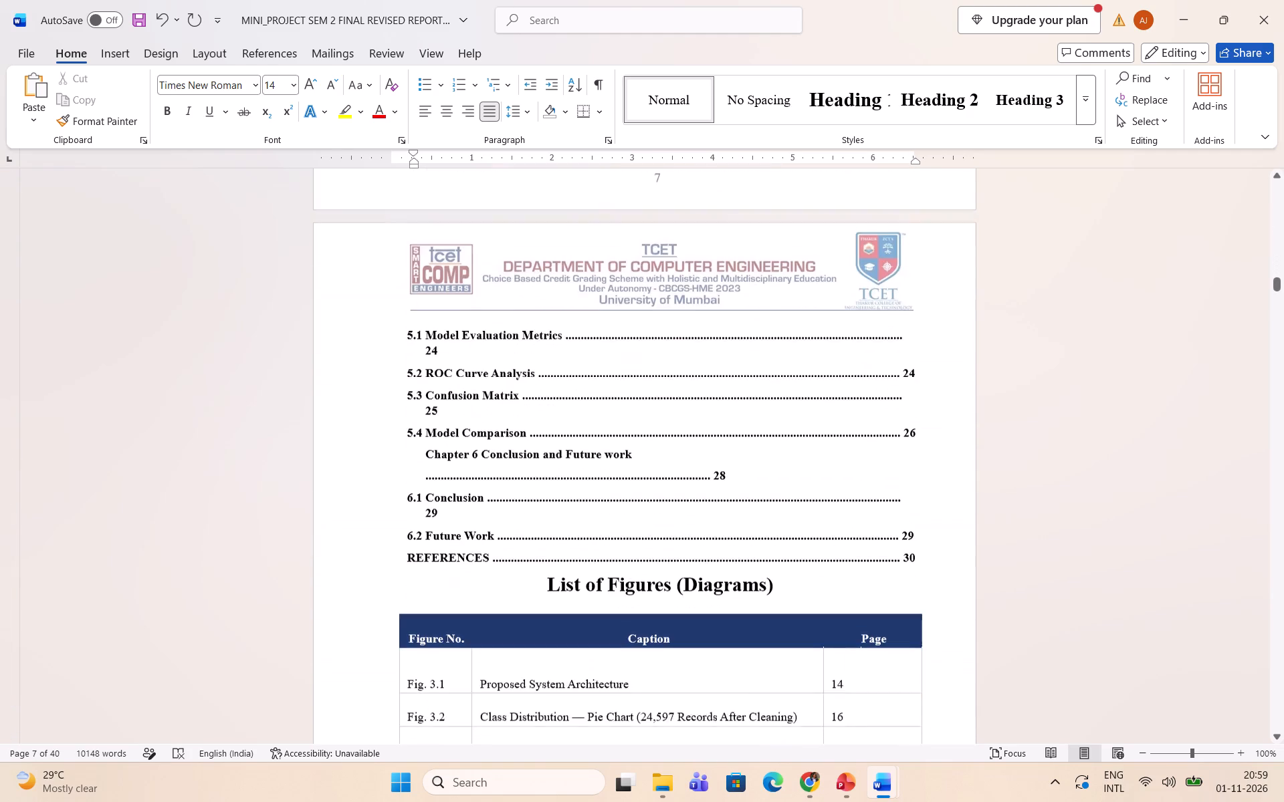
{"action": "scroll", "coordinate": [535, 579], "scroll_direction": "up", "scroll_amount": 10}
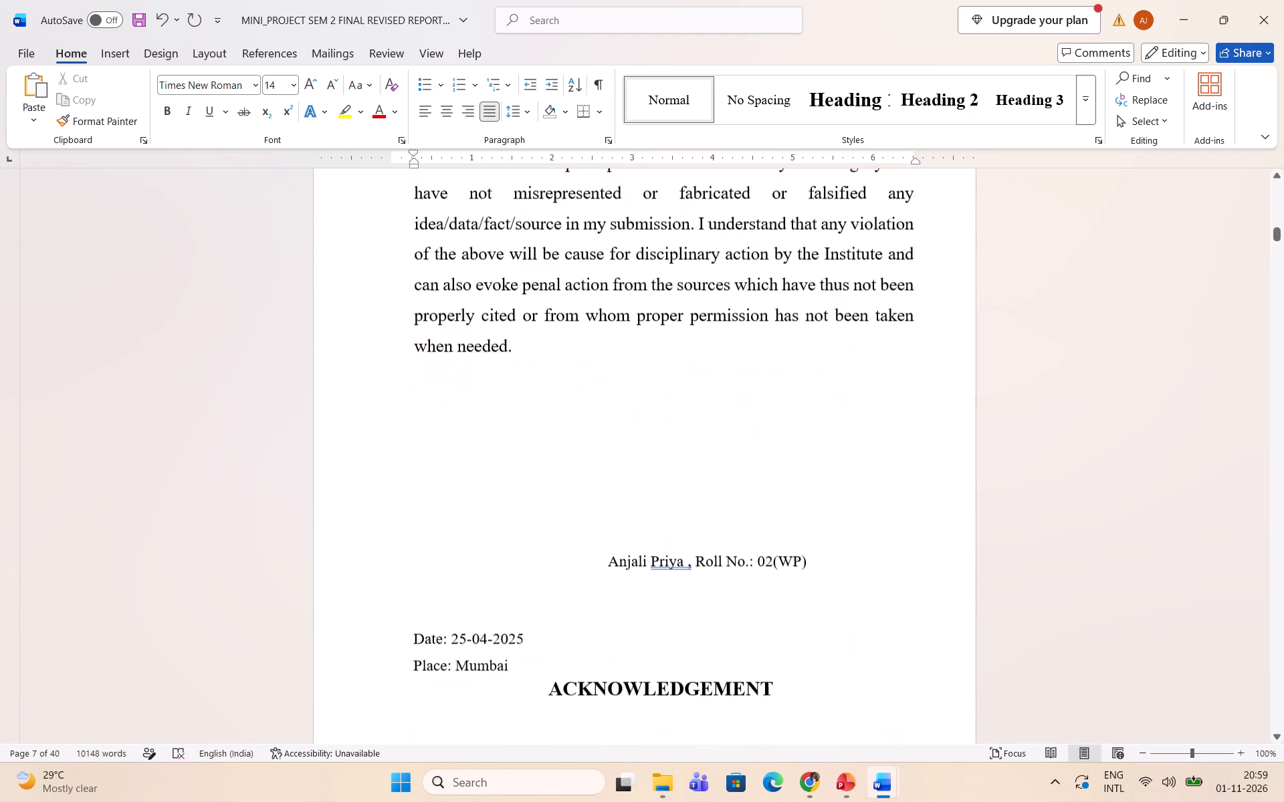
{"action": "scroll", "coordinate": [535, 579], "scroll_direction": "up", "scroll_amount": 8}
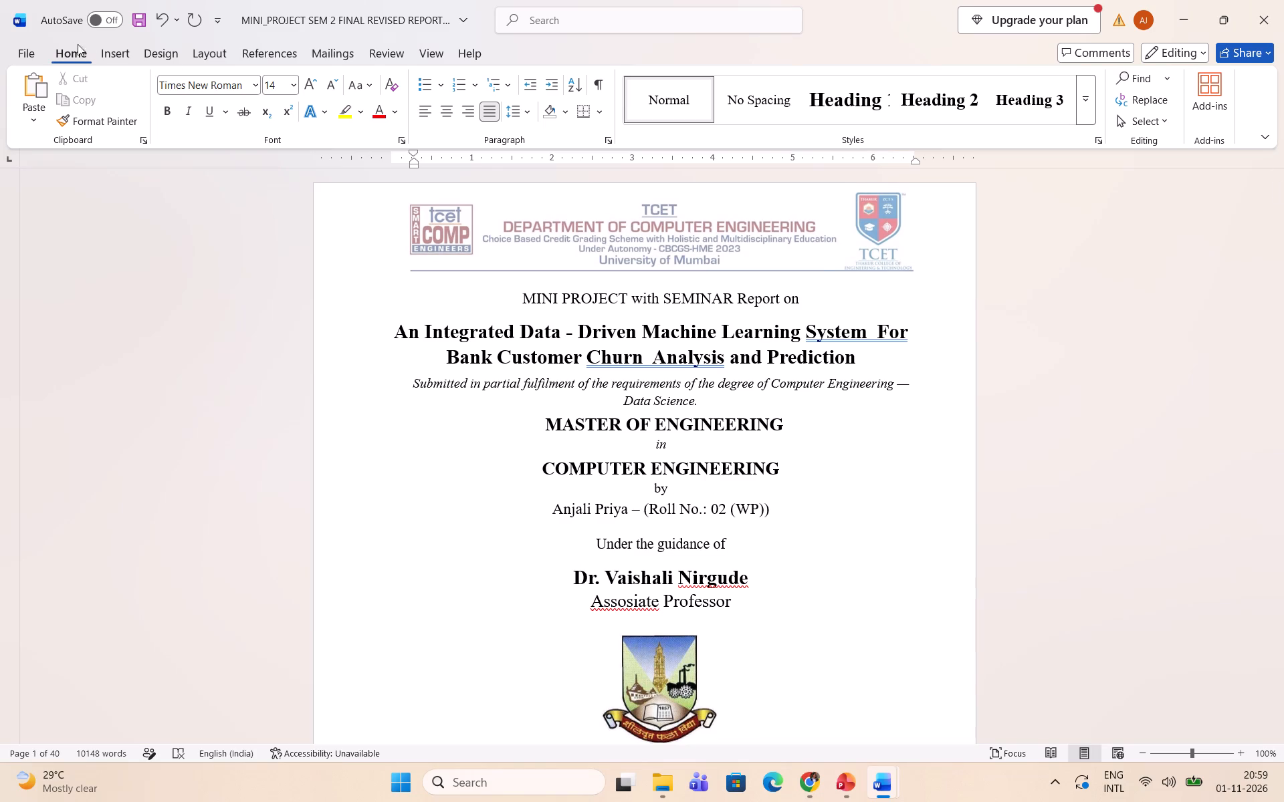
Begin saving a copy of the revised report.
{"action": "left_click", "coordinate": [19, 49]}
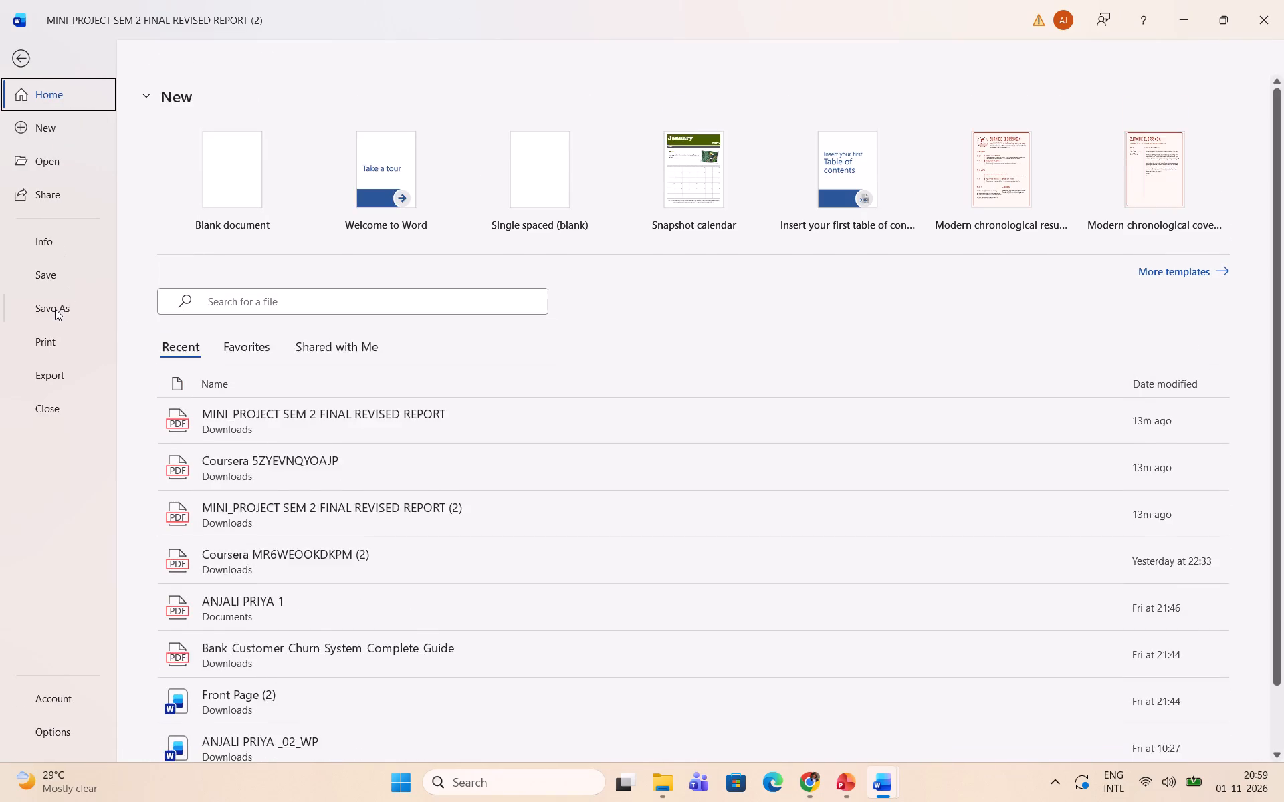
Save the revised report as a Word Document named MINI_PROJECT SEM 2 FINAL REVISED REPORT (2) in the Downloads folder.
{"action": "left_click", "coordinate": [55, 309]}
{"action": "left_click", "coordinate": [491, 178]}
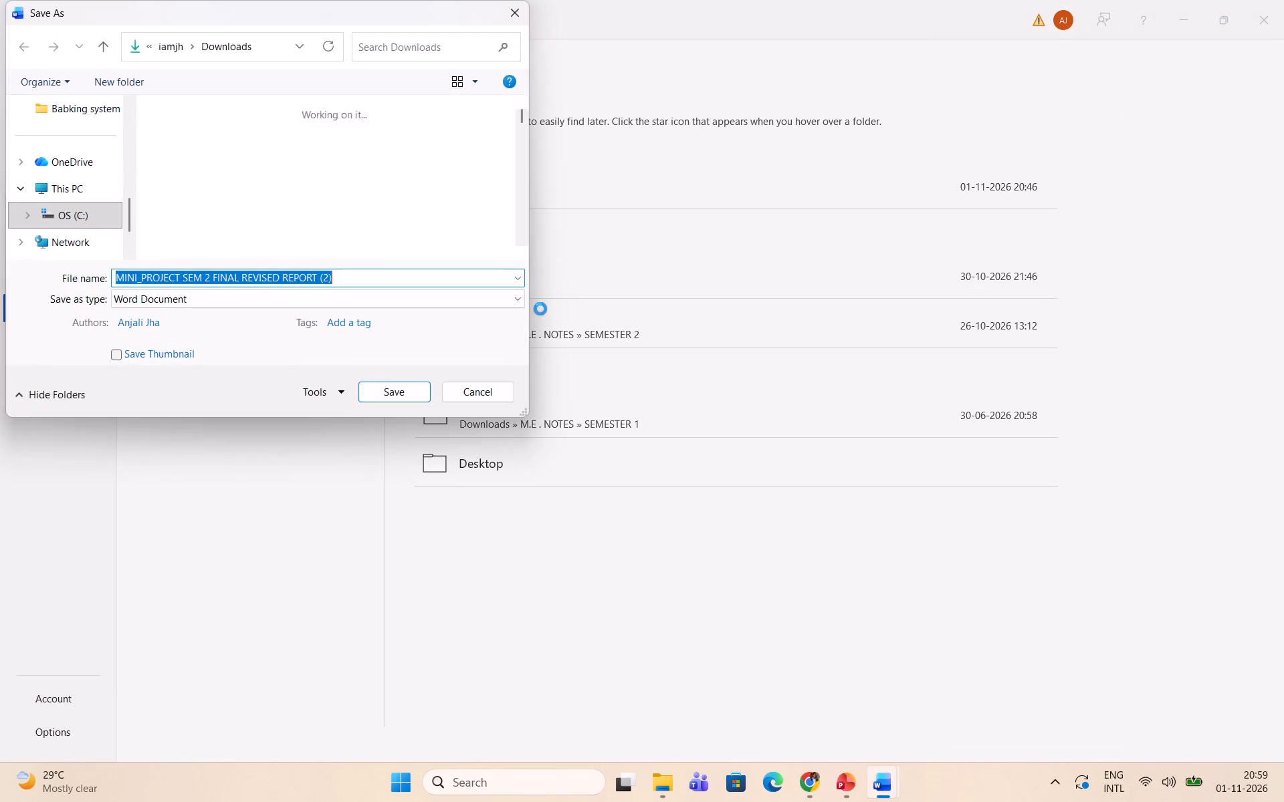
{"action": "left_click", "coordinate": [401, 391]}
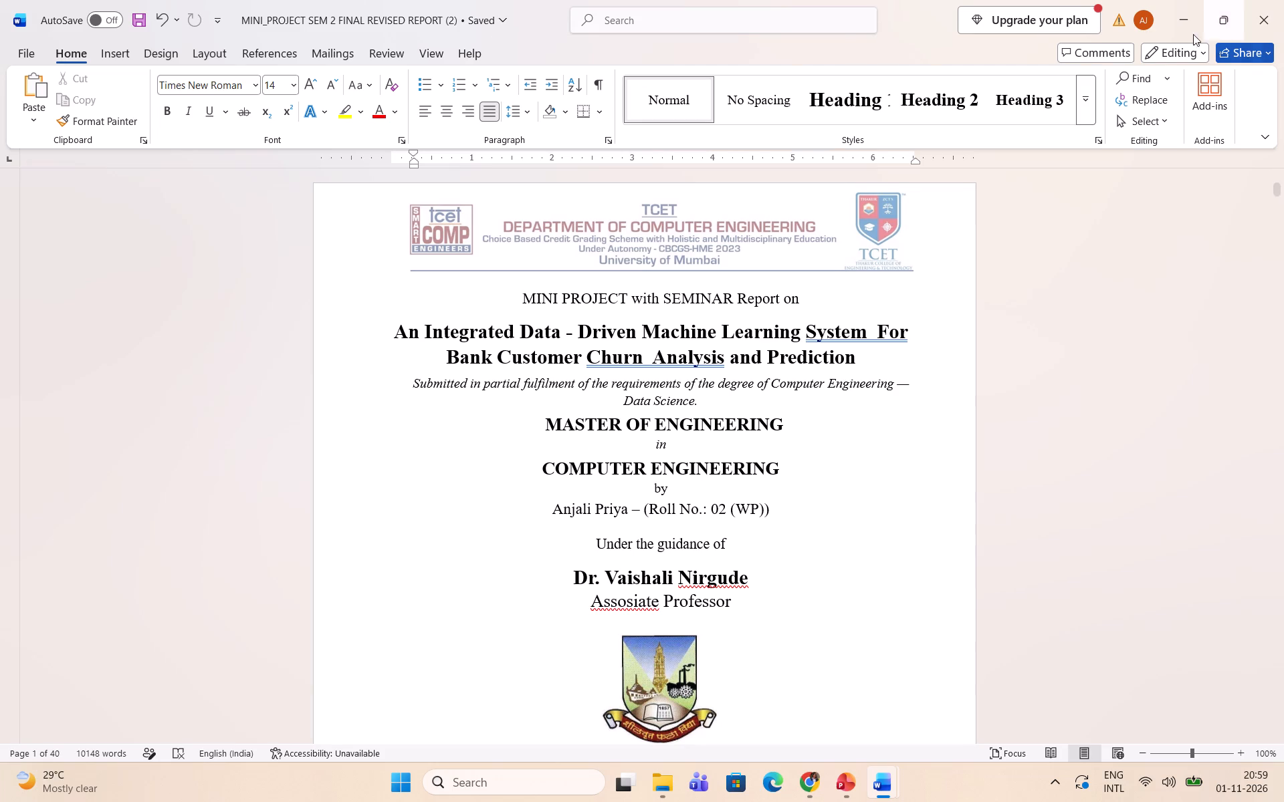
Minimise the report, the project presentation after skimming its slides, and the Downloads window to reach the desktop.
{"action": "left_click", "coordinate": [1182, 0]}
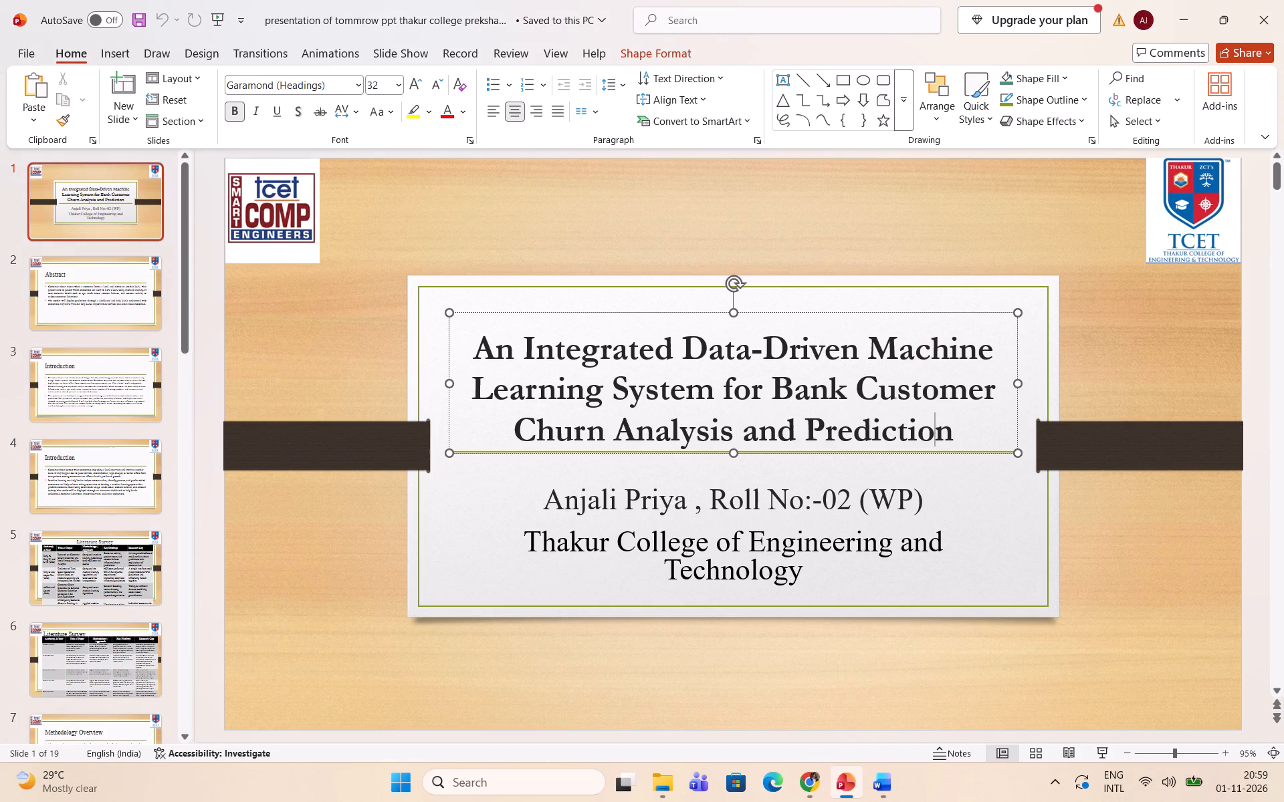
{"action": "scroll", "coordinate": [782, 539], "scroll_direction": "down", "scroll_amount": 18}
{"action": "scroll", "coordinate": [782, 539], "scroll_direction": "down", "scroll_amount": 3}
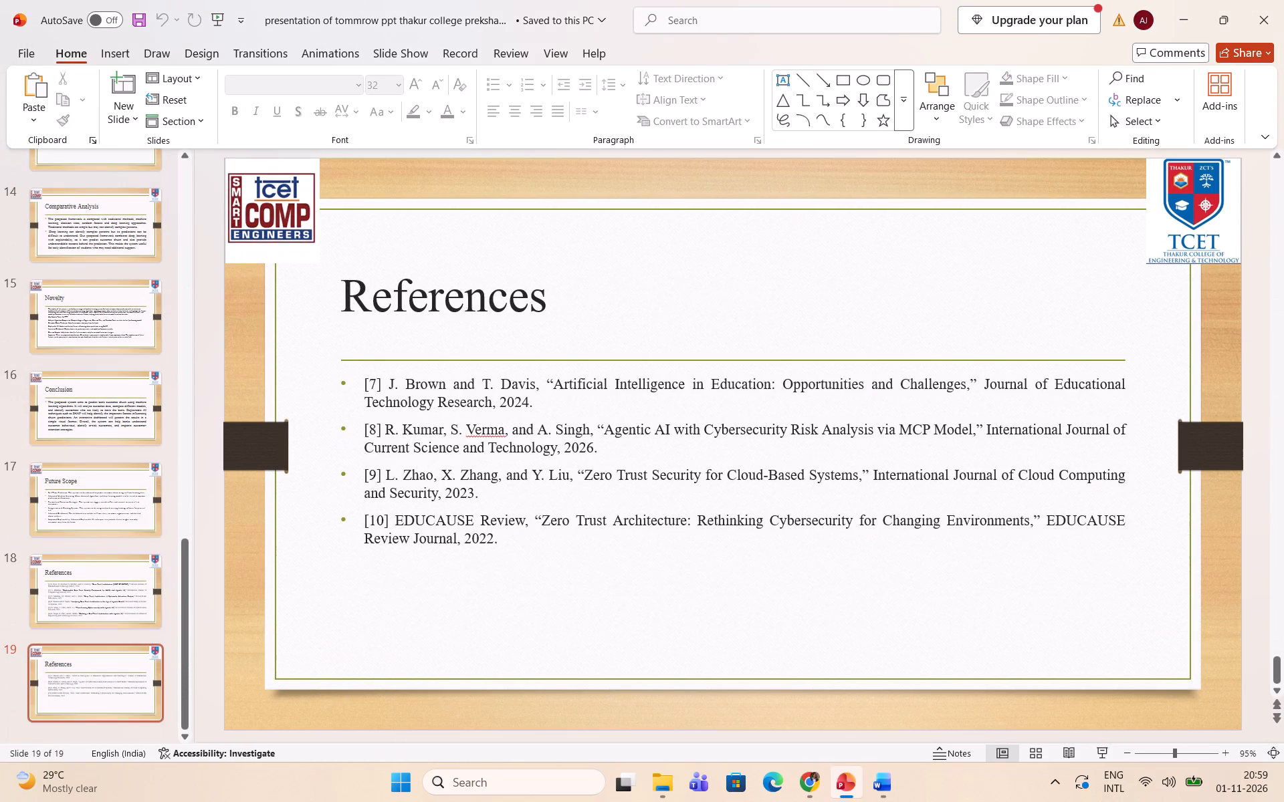
{"action": "scroll", "coordinate": [782, 539], "scroll_direction": "down", "scroll_amount": 2}
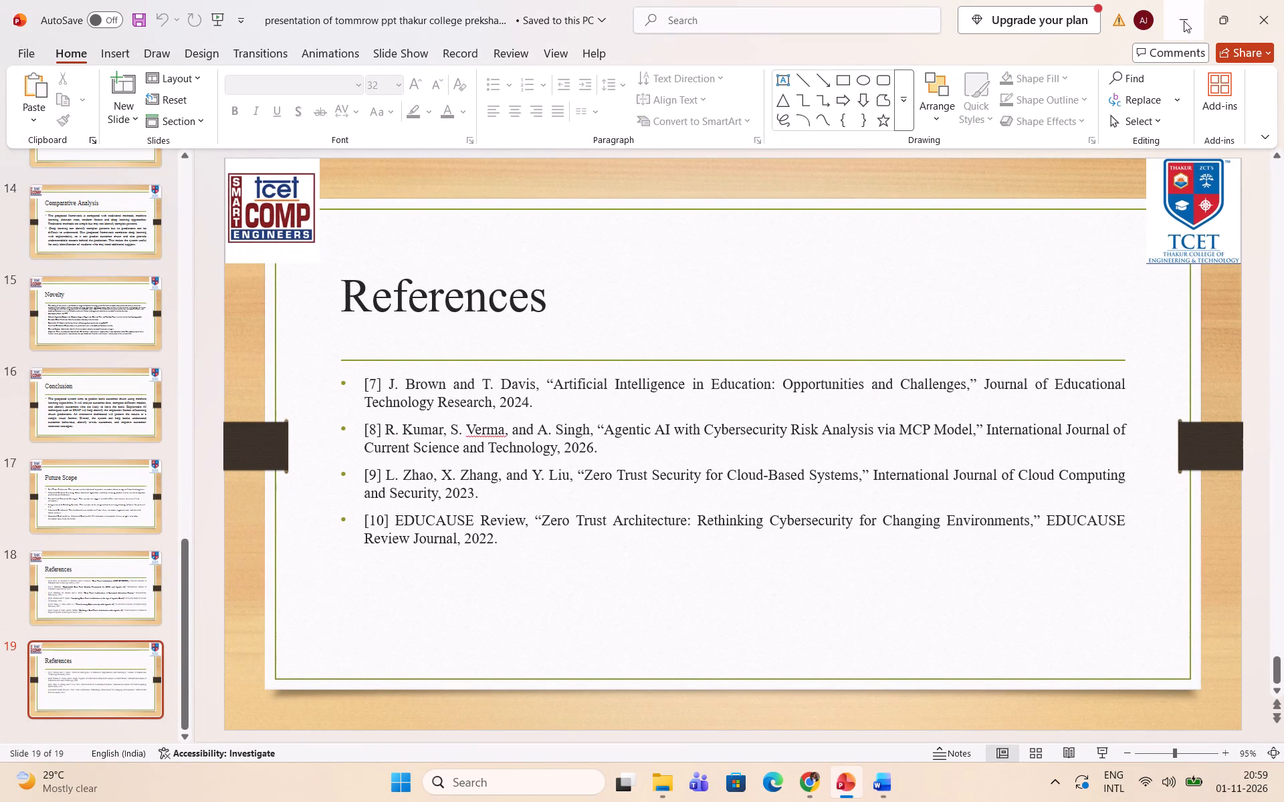
{"action": "left_click", "coordinate": [1184, 21]}
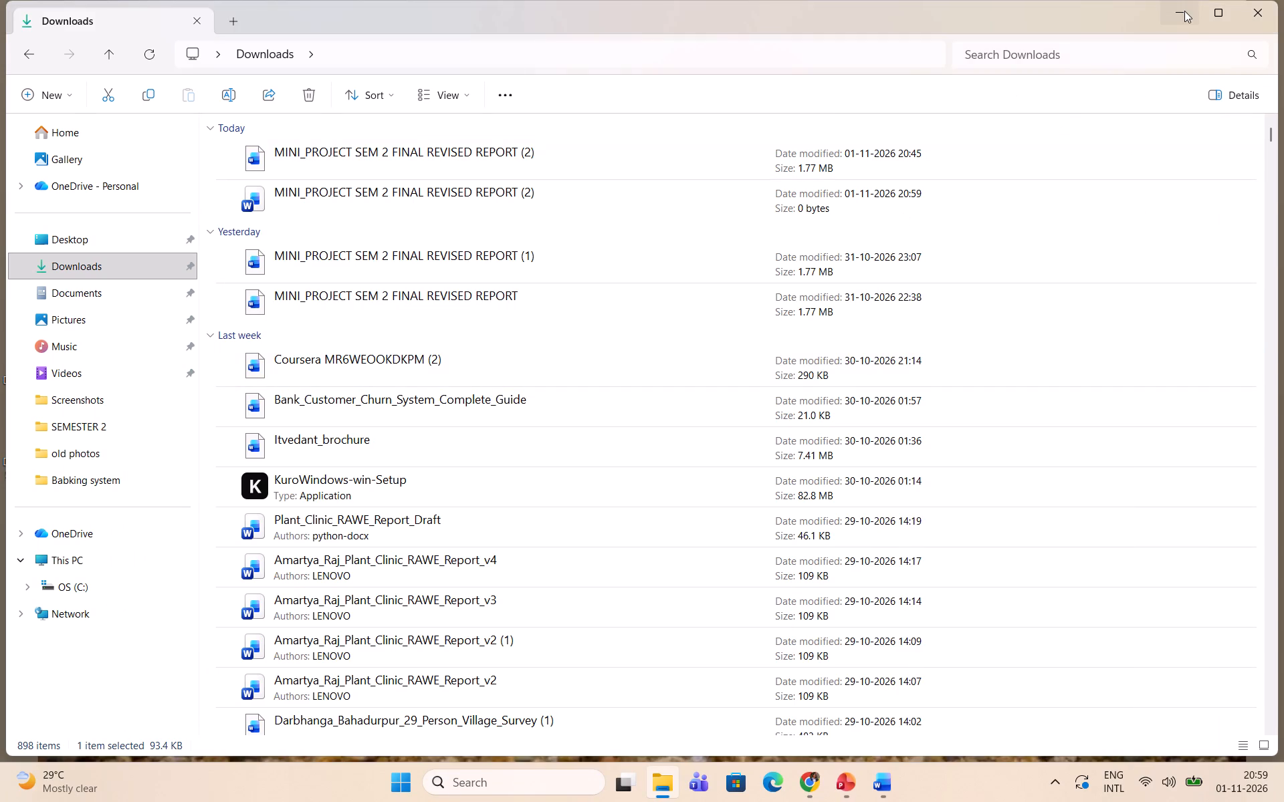
{"action": "left_click", "coordinate": [1182, 10]}
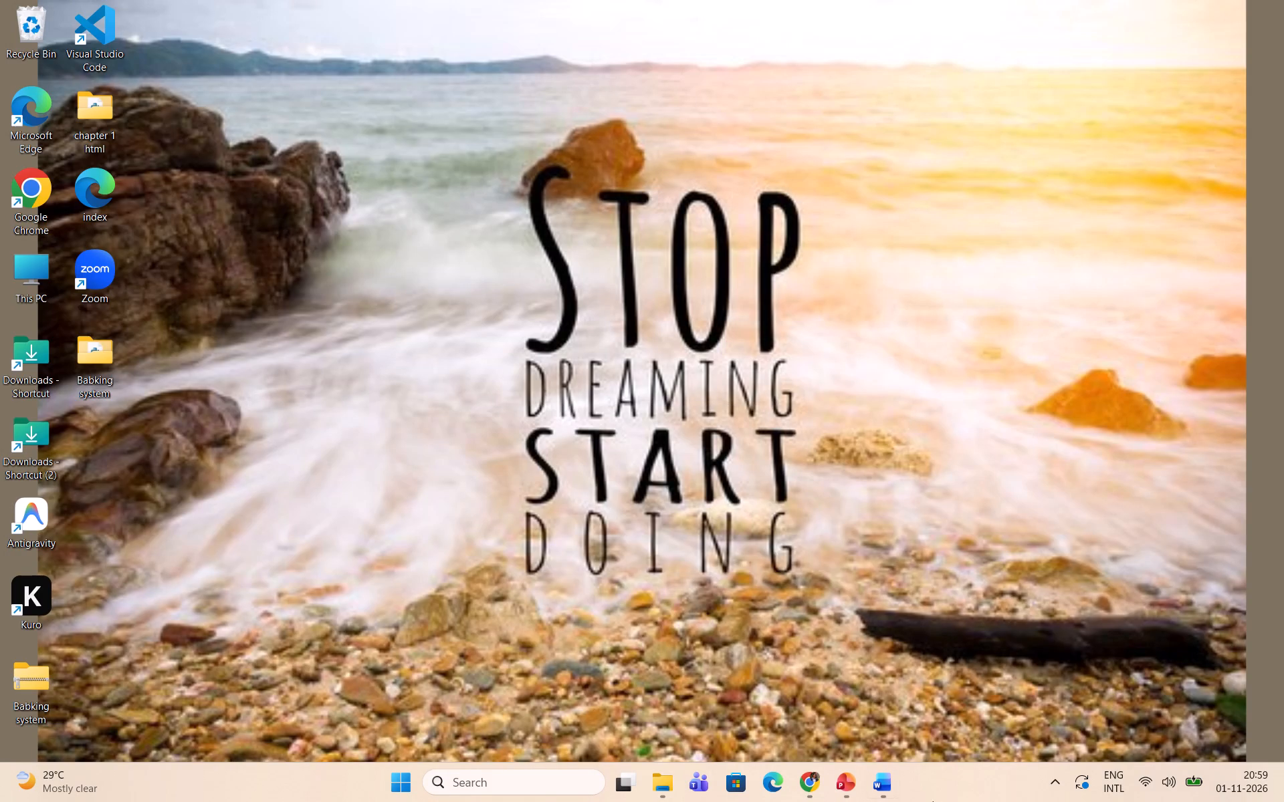
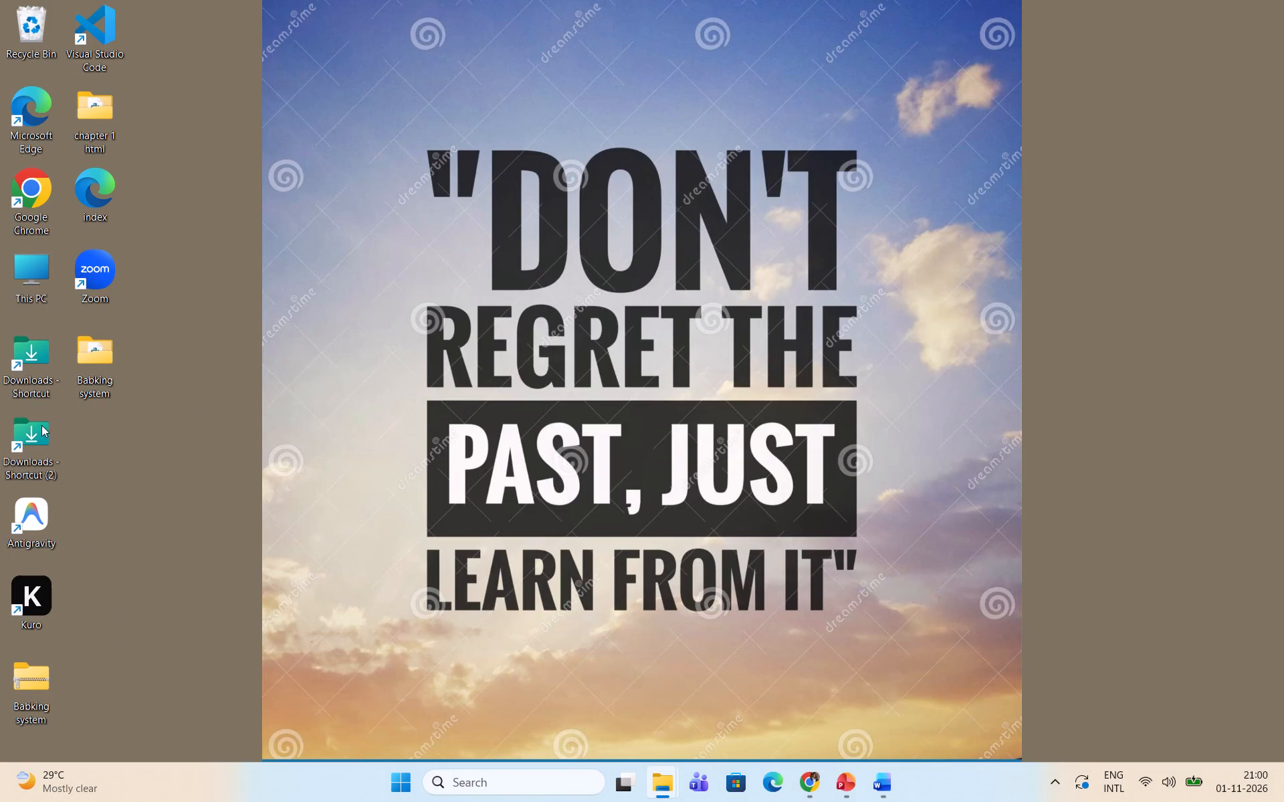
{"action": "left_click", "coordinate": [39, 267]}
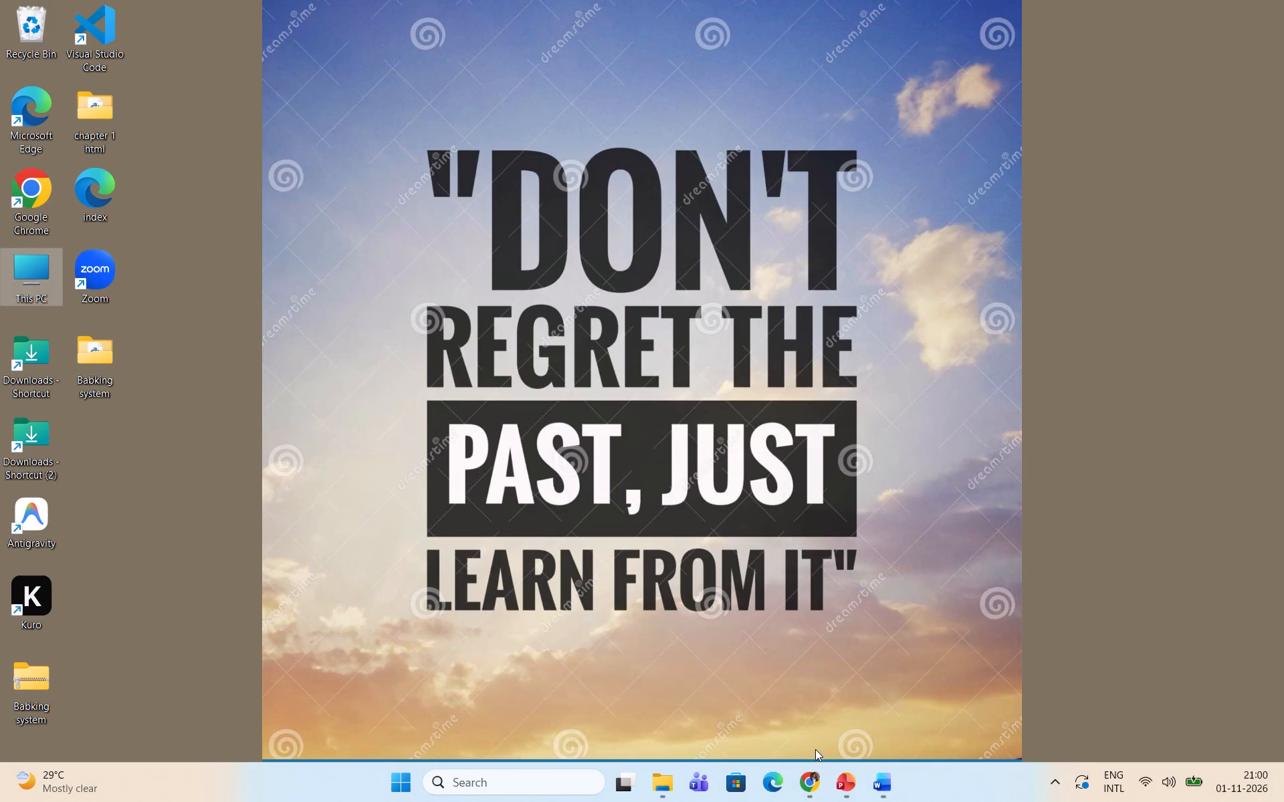